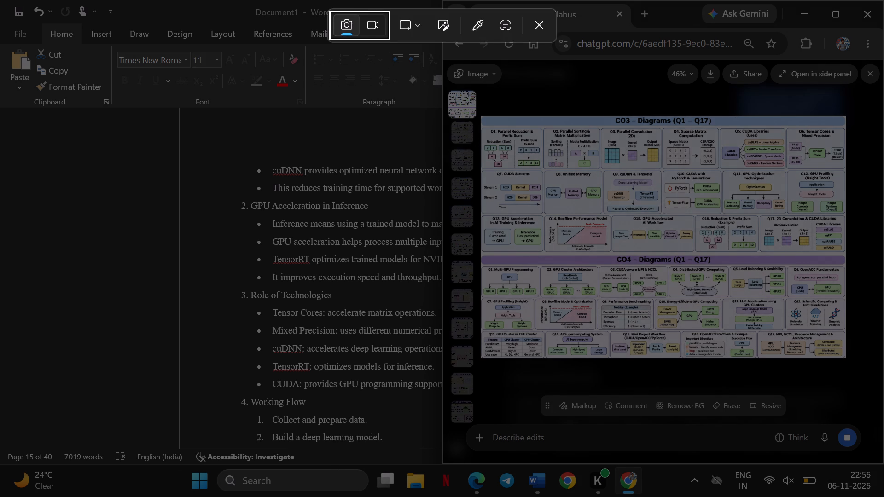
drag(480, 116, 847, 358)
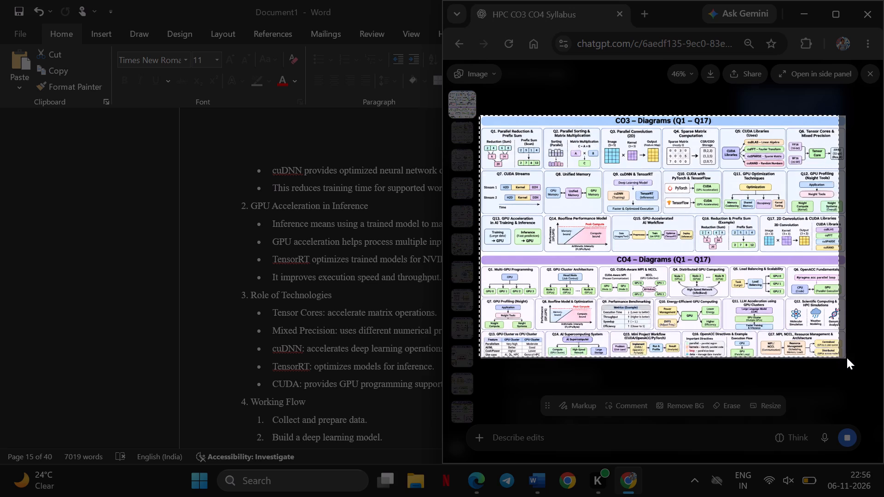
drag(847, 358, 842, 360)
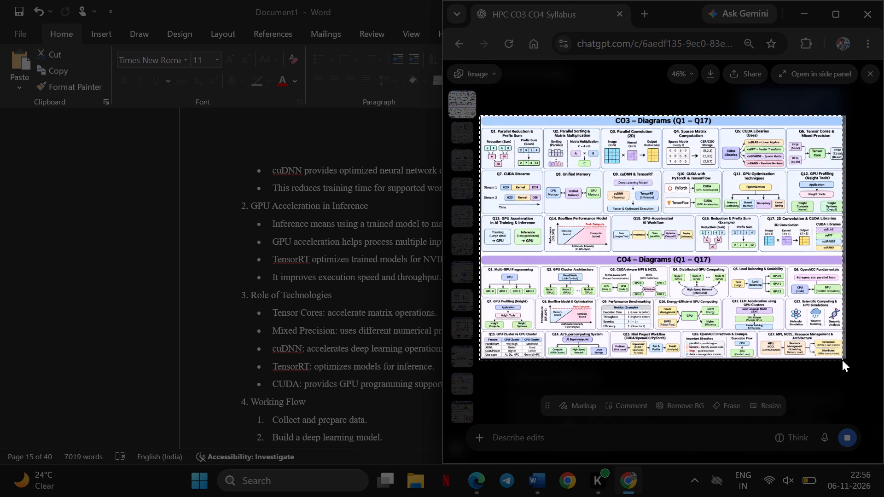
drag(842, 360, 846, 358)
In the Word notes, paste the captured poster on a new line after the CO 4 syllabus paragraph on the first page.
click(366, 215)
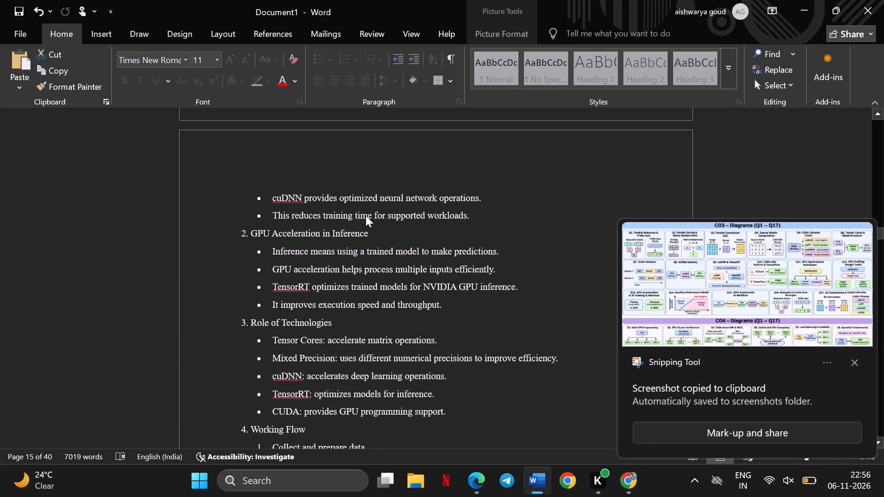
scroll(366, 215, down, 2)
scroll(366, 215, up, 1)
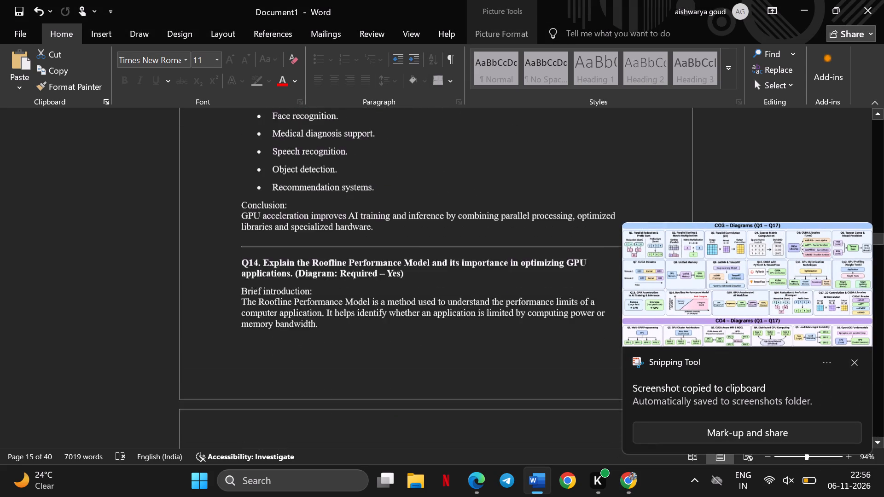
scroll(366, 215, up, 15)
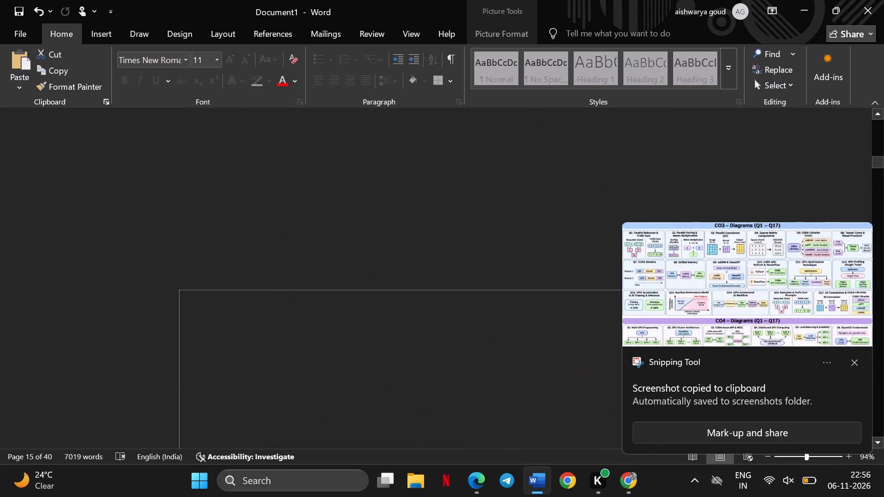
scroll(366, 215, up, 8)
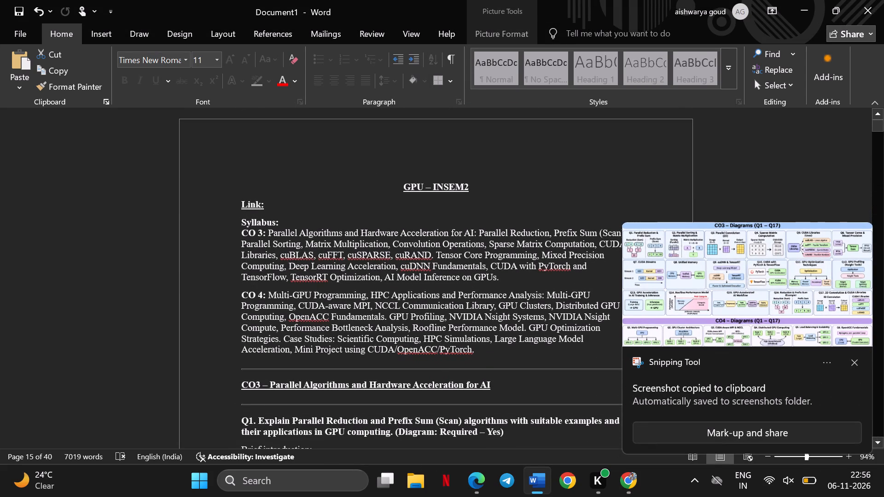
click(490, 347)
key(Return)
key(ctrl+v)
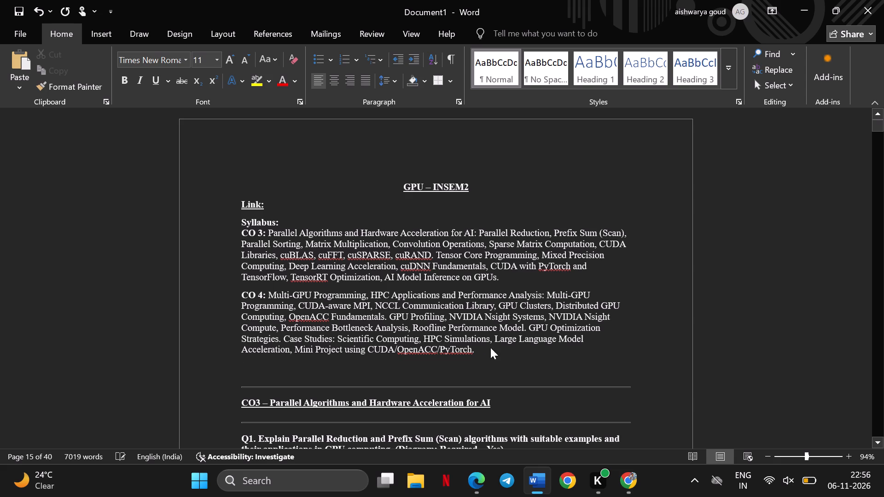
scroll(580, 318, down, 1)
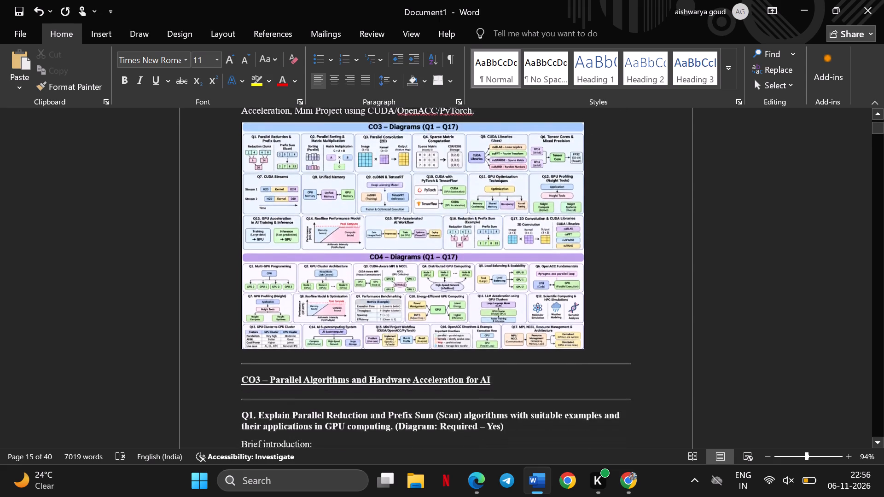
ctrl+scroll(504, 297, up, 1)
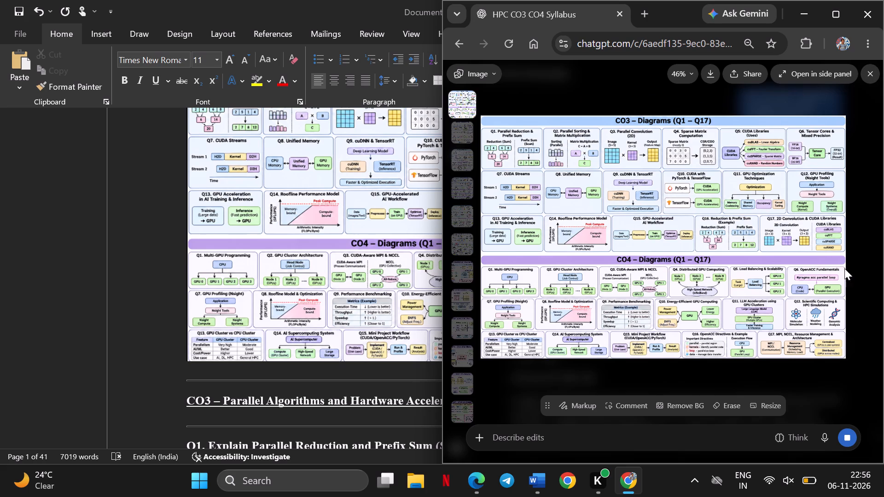
Back in ChatGPT, leave the enlarged poster and copy the question-wise diagrams reply from the chat.
click(835, 392)
right_click(706, 259)
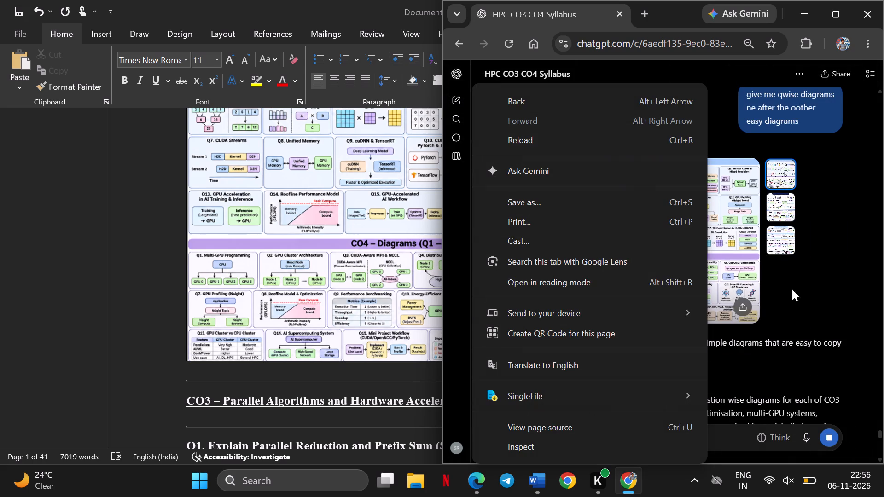
click(807, 318)
scroll(718, 306, down, 2)
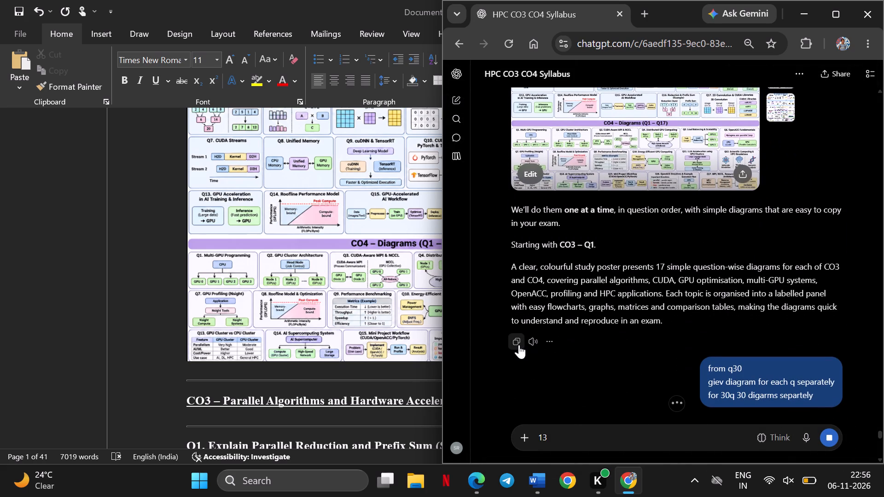
click(513, 344)
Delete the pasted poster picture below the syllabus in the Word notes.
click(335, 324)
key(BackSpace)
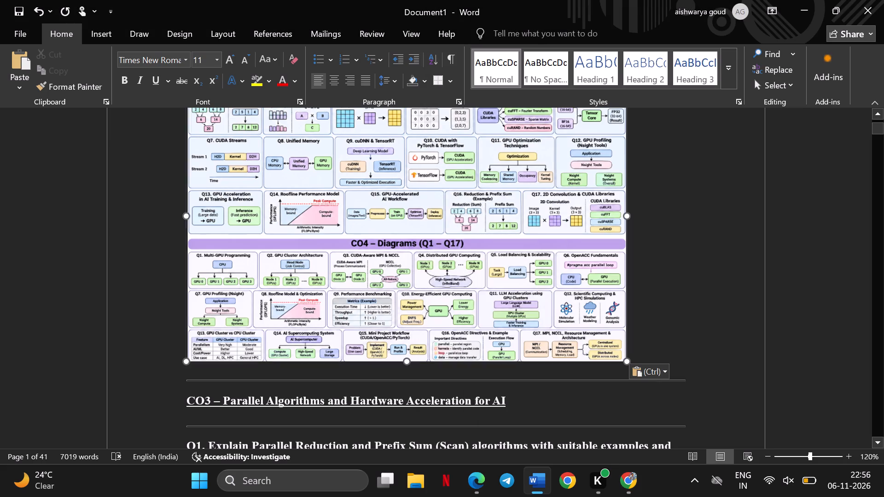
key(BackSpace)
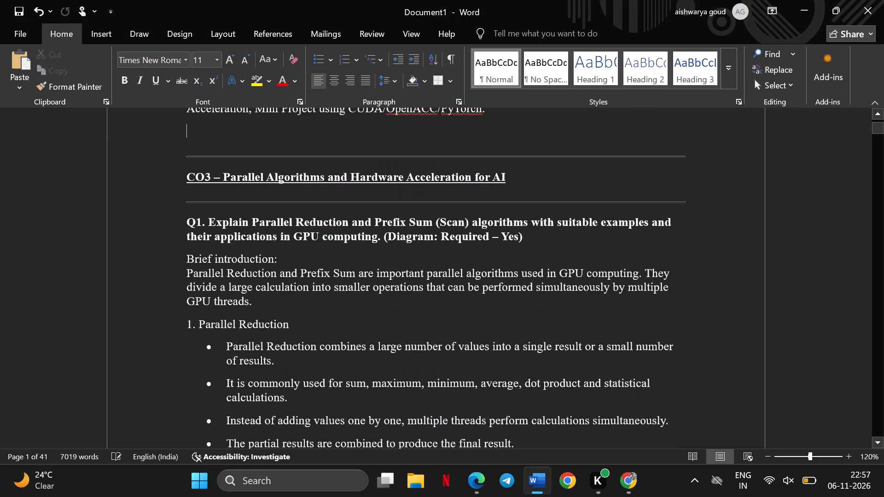
Paste the combined CO3 and CO4 diagrams poster on the empty line below the syllabus in the Word notes.
key(ctrl+v)
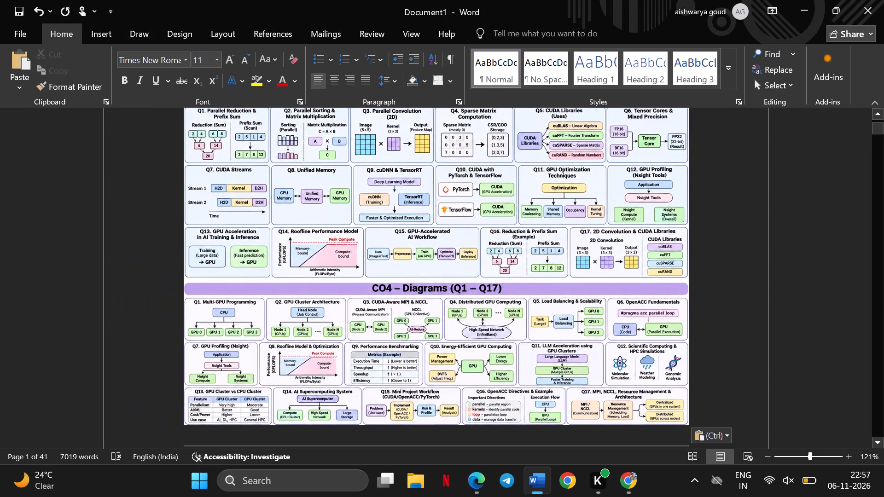
Move the CO3 – Q8 Unified Memory diagram up beside the explicit memory bullets and code example, clear of the comparison table.
ctrl+scroll(693, 294, down, 1)
scroll(693, 294, down, 1)
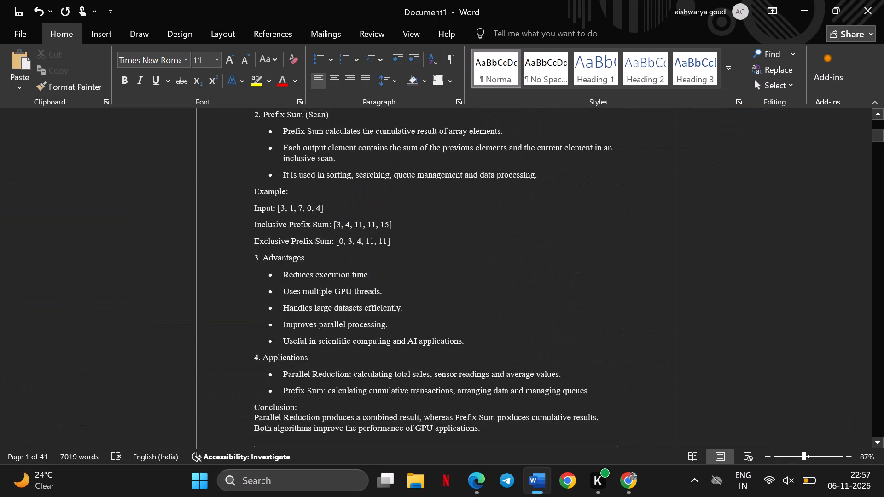
scroll(693, 294, down, 20)
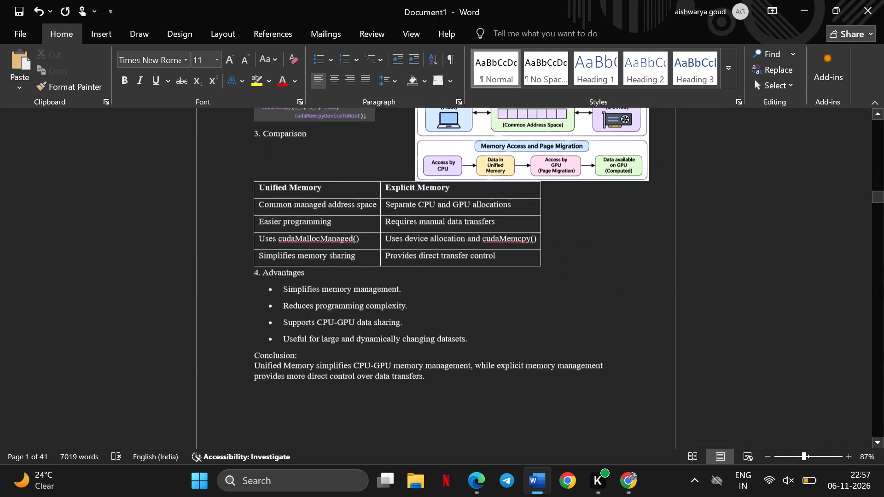
scroll(697, 285, down, 2)
scroll(697, 285, up, 2)
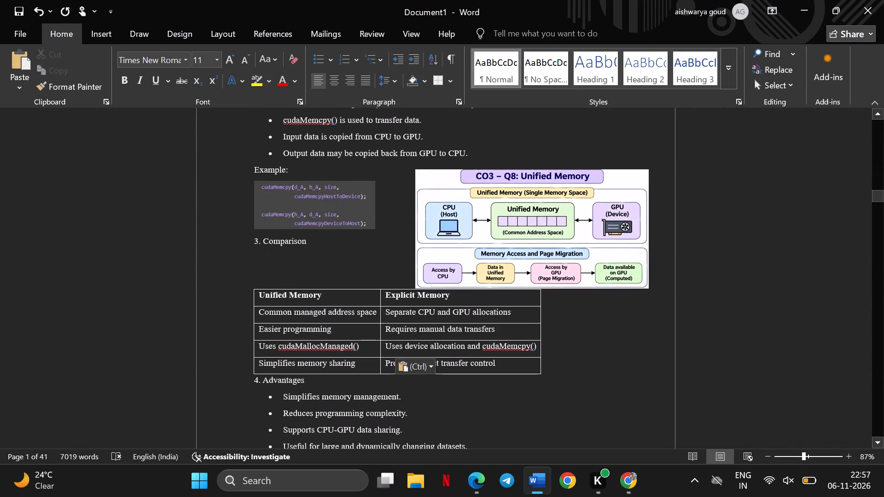
drag(571, 229, 589, 188)
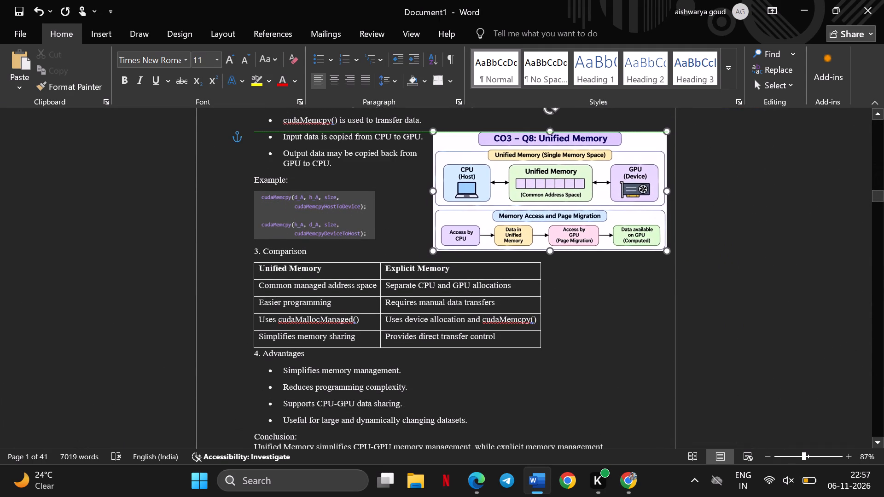
drag(589, 188, 588, 188)
Move the CO3 – Q9 Multi-GPU Systems diagram beside the Q9 Advantages and Applications lists and enlarge it to nearly reach the page edge.
scroll(564, 295, down, 9)
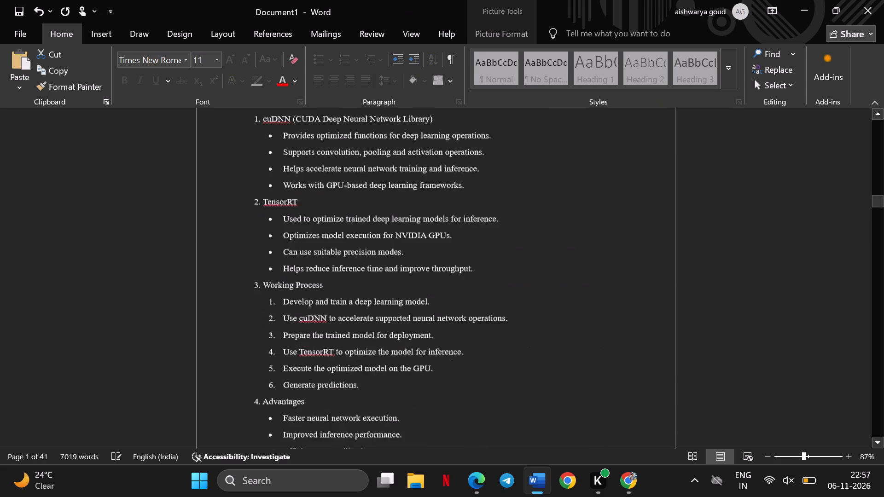
scroll(564, 295, down, 11)
click(512, 313)
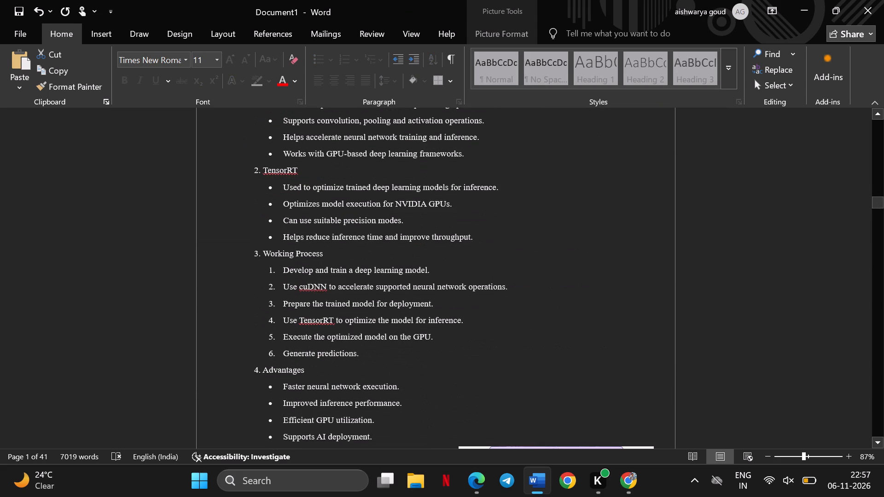
scroll(512, 313, down, 6)
scroll(512, 313, up, 6)
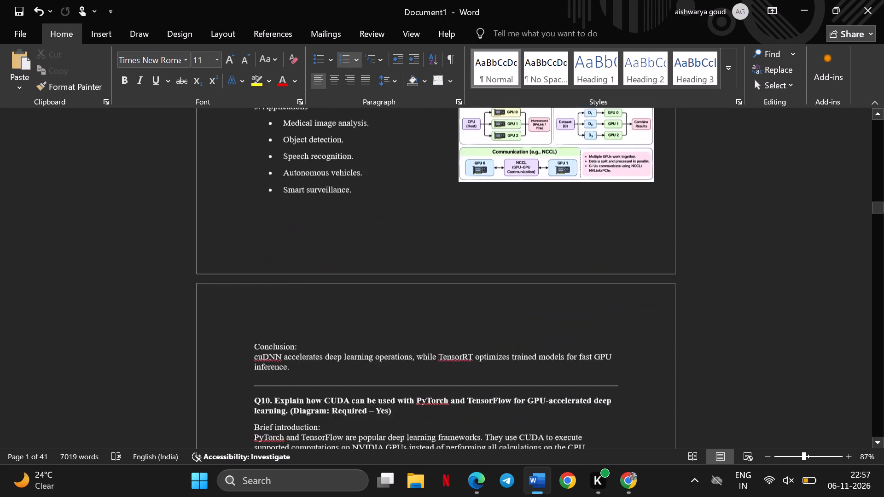
scroll(512, 313, down, 1)
drag(545, 333, 510, 285)
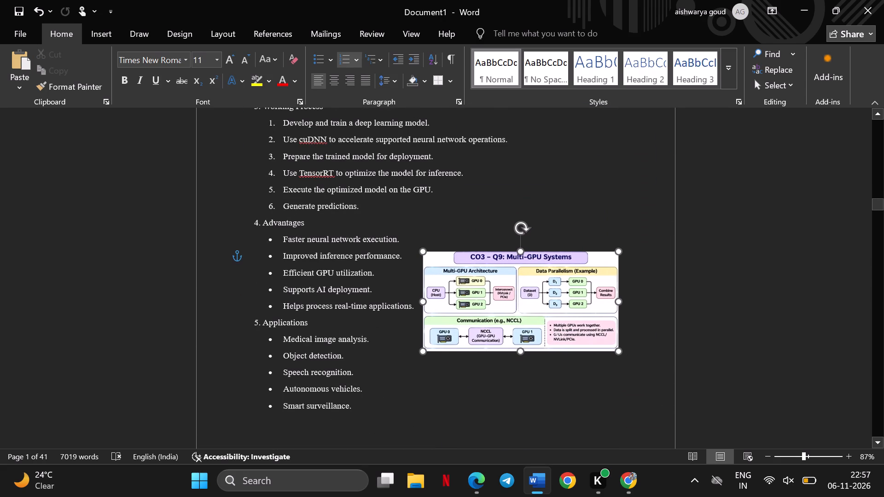
drag(510, 285, 509, 285)
drag(613, 353, 640, 381)
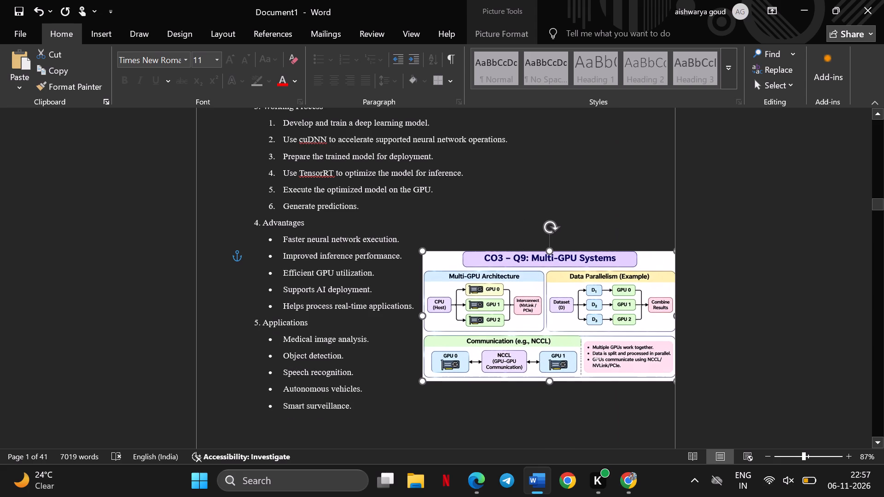
drag(640, 381, 619, 376)
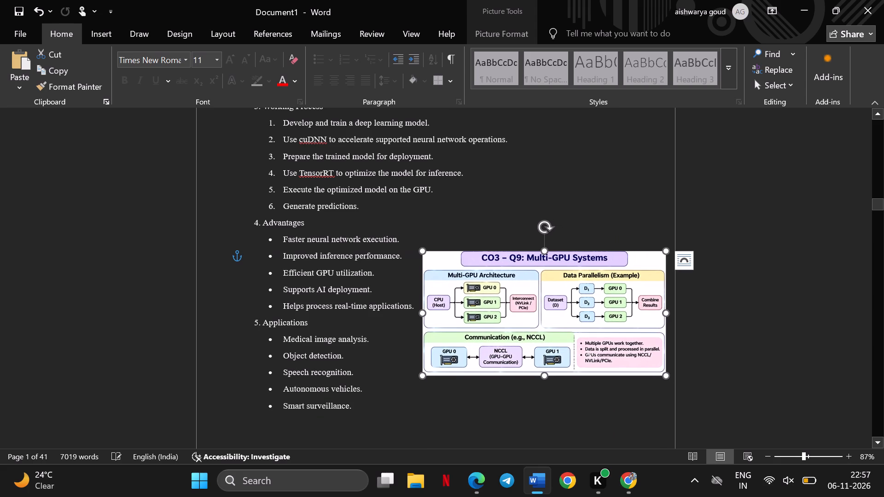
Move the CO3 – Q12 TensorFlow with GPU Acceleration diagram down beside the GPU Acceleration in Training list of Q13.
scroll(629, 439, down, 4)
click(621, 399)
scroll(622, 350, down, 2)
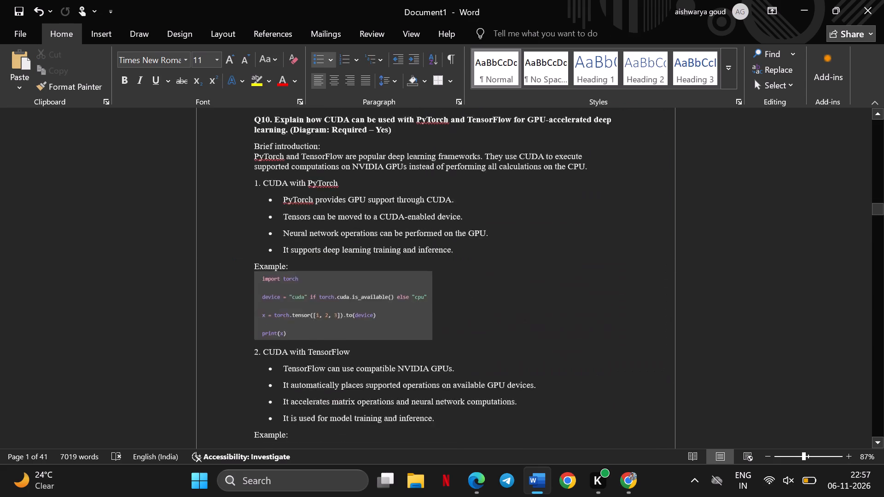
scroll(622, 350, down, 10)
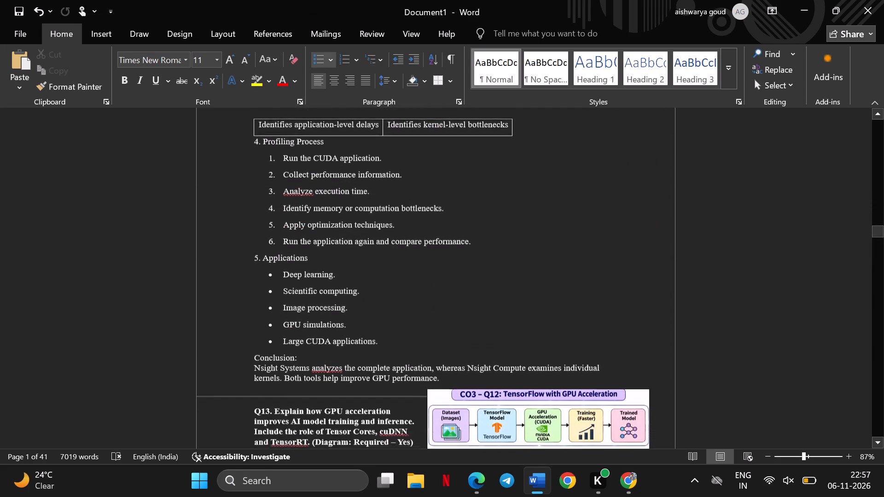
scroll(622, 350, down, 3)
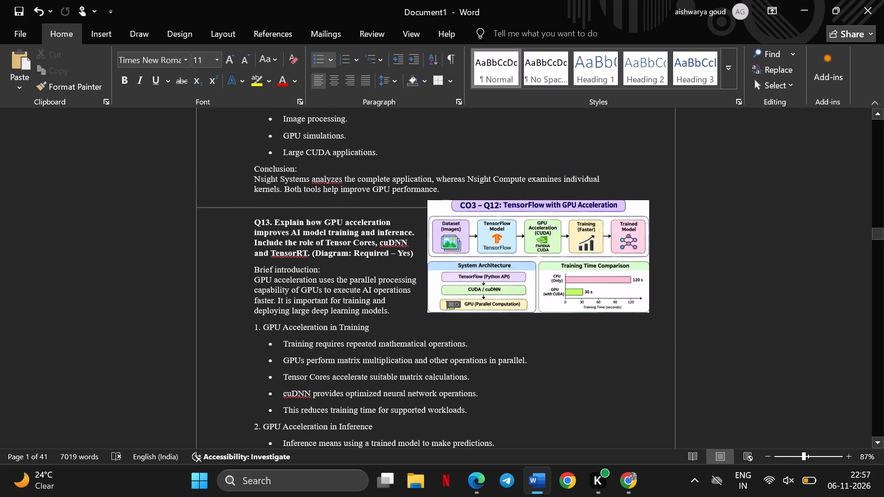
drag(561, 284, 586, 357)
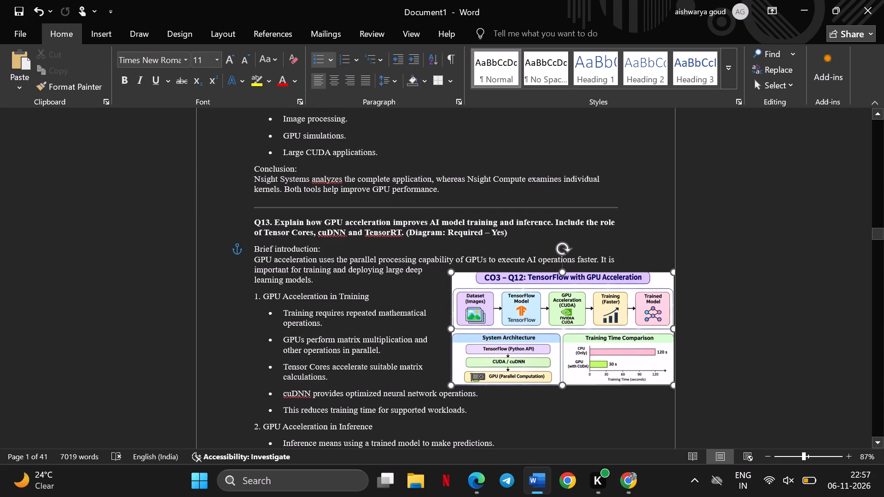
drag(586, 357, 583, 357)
scroll(582, 432, down, 4)
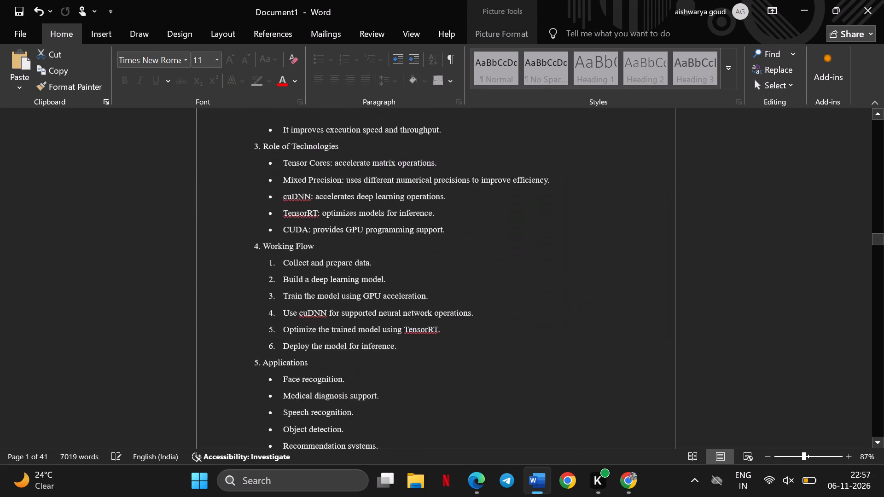
scroll(582, 432, down, 7)
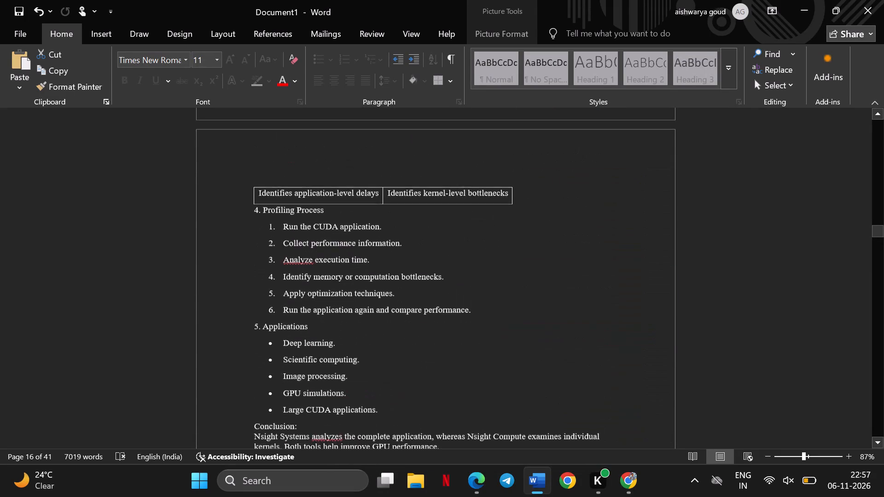
scroll(353, 289, down, 1)
drag(518, 416, 499, 191)
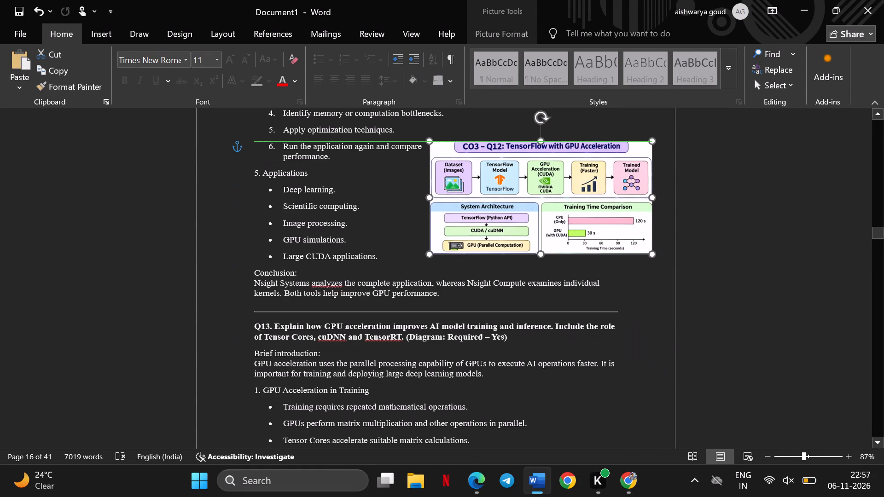
drag(499, 191, 505, 202)
Move the CO4 – Q11 Applications of HPC and Cloud HPC diagram from the Q12 heading up beside the Q10 advantages bullets above Q11.
scroll(361, 237, up, 5)
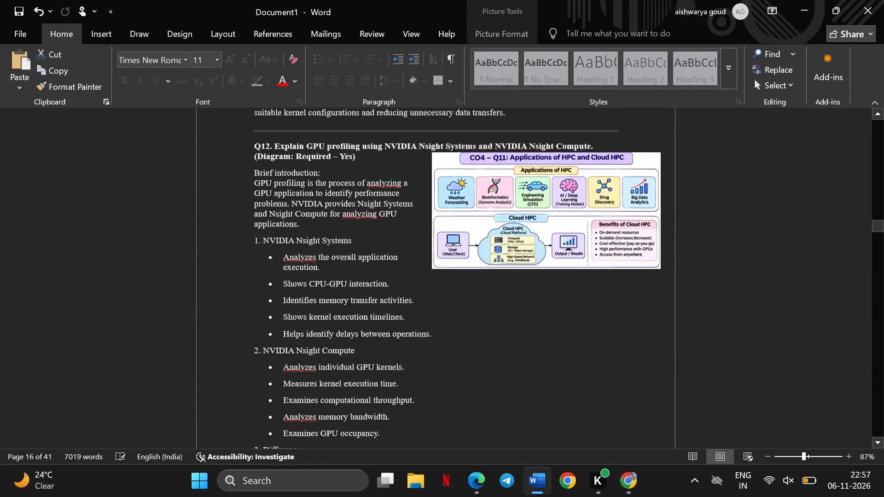
scroll(361, 237, up, 3)
scroll(515, 318, down, 1)
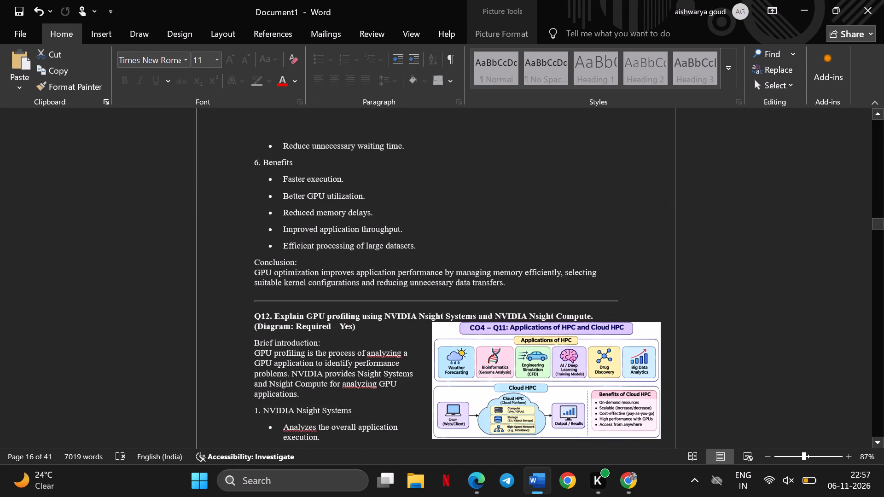
drag(527, 396, 505, 206)
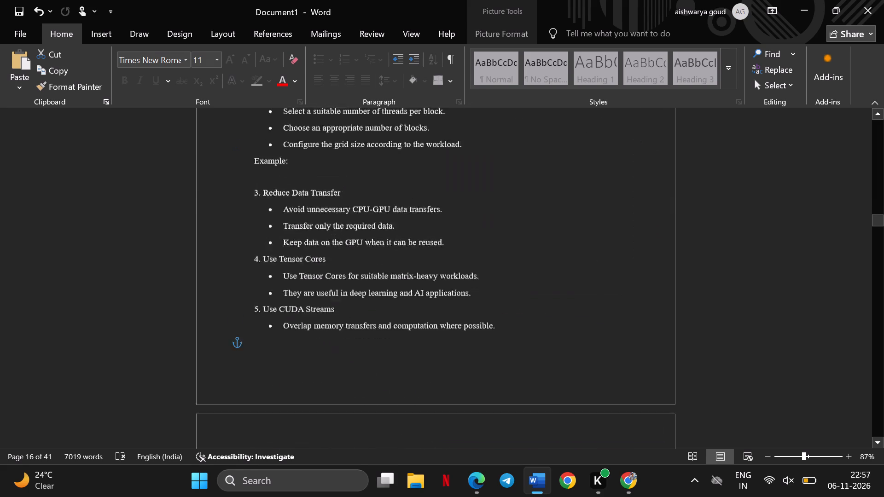
scroll(373, 293, up, 1)
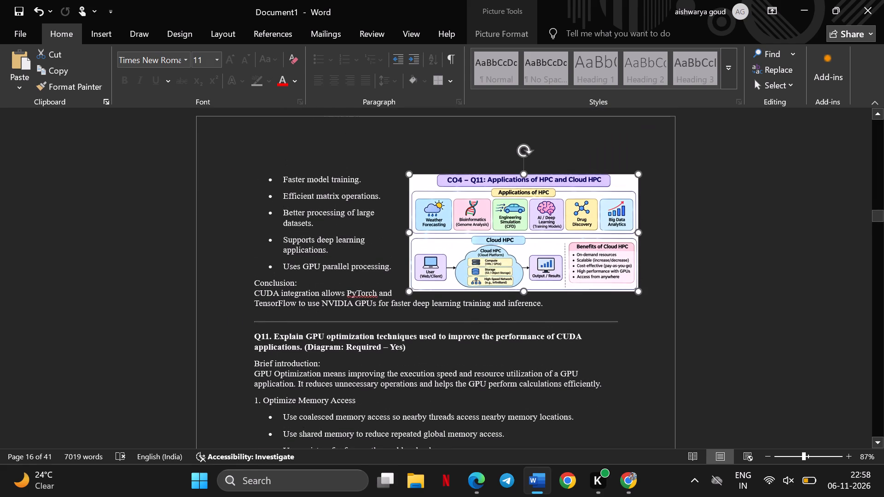
Remove the space after paragraphs throughout the whole document.
click(329, 280)
key(ctrl+a)
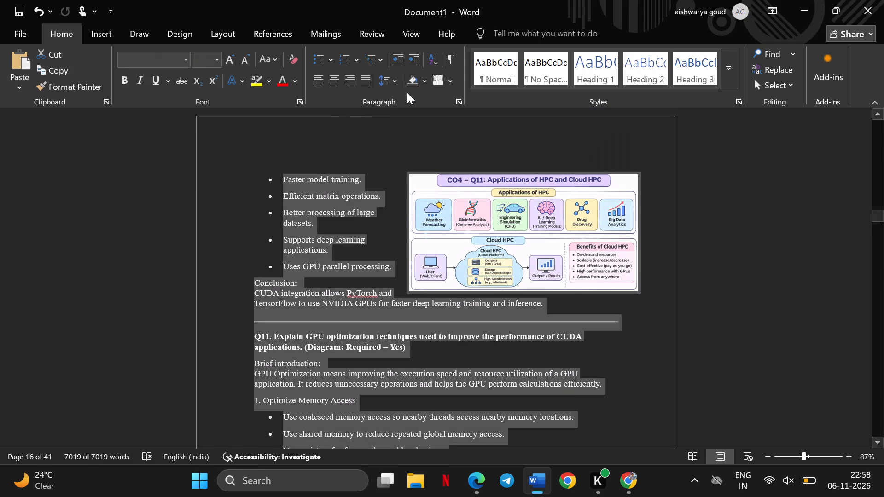
click(392, 82)
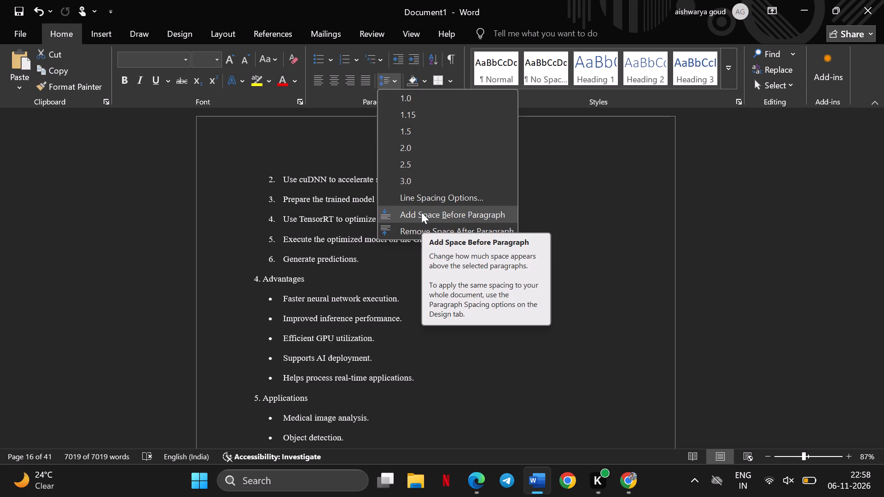
click(400, 235)
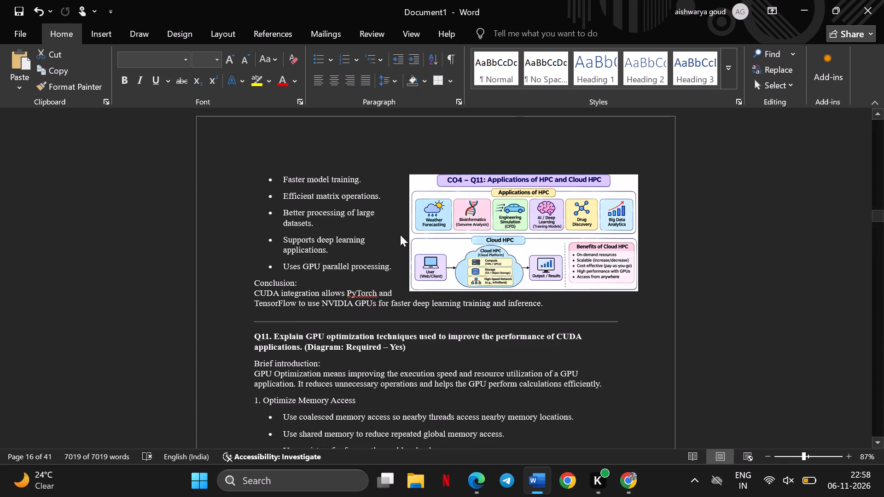
Move the CO3 – Q10: GPU Performance Metrics diagram up into the Q10 answer, beside the Working Process and Advantages lists above Q11.
scroll(400, 235, up, 1)
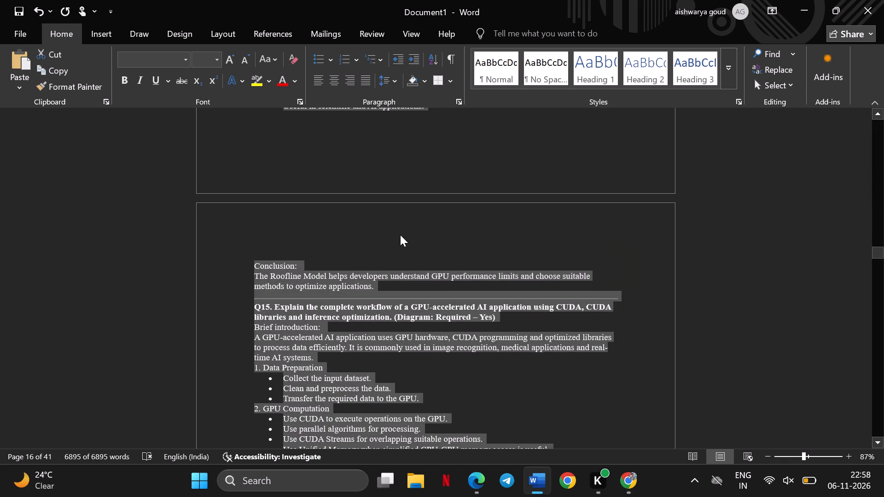
scroll(400, 235, up, 8)
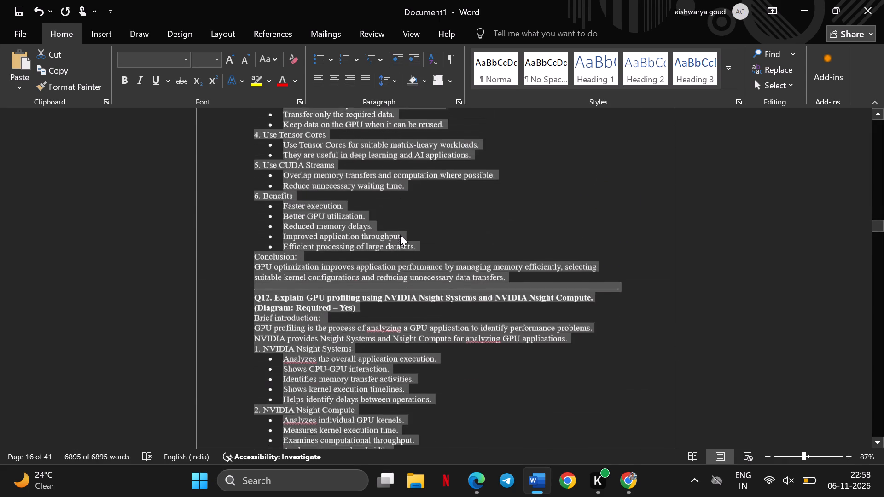
scroll(400, 235, up, 2)
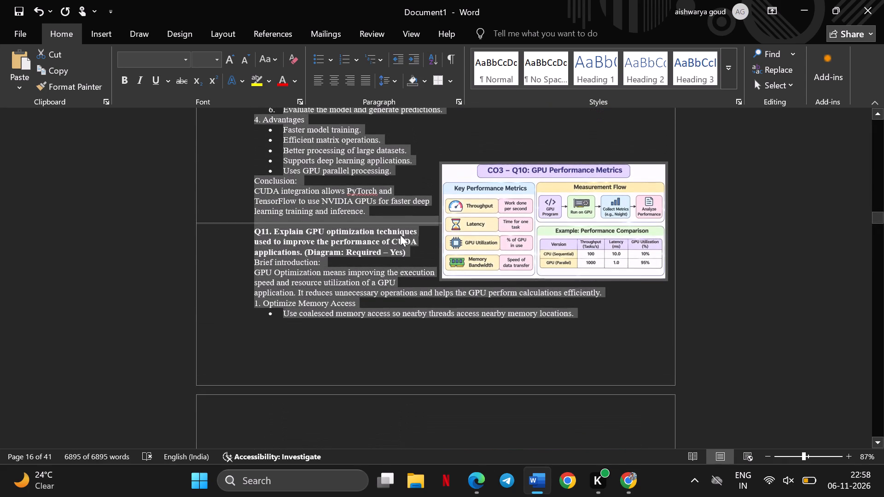
scroll(458, 226, up, 1)
drag(520, 312, 522, 269)
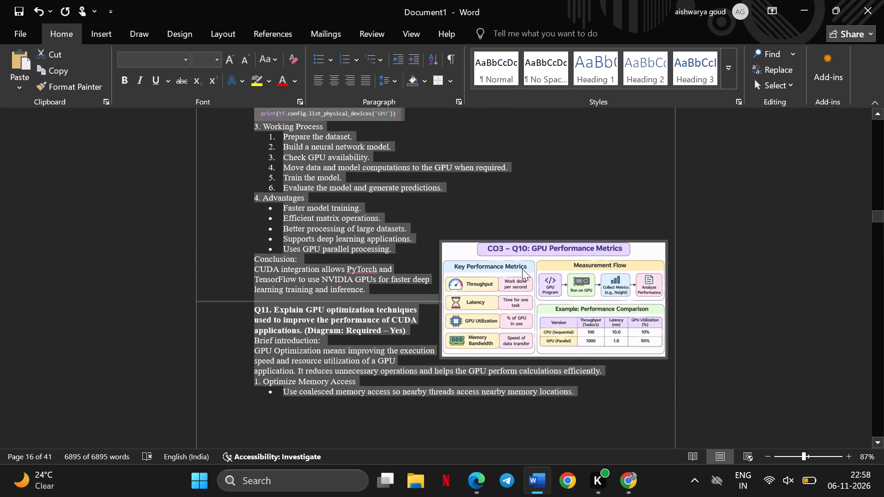
drag(522, 269, 522, 273)
scroll(359, 275, up, 1)
drag(511, 332, 523, 306)
click(515, 231)
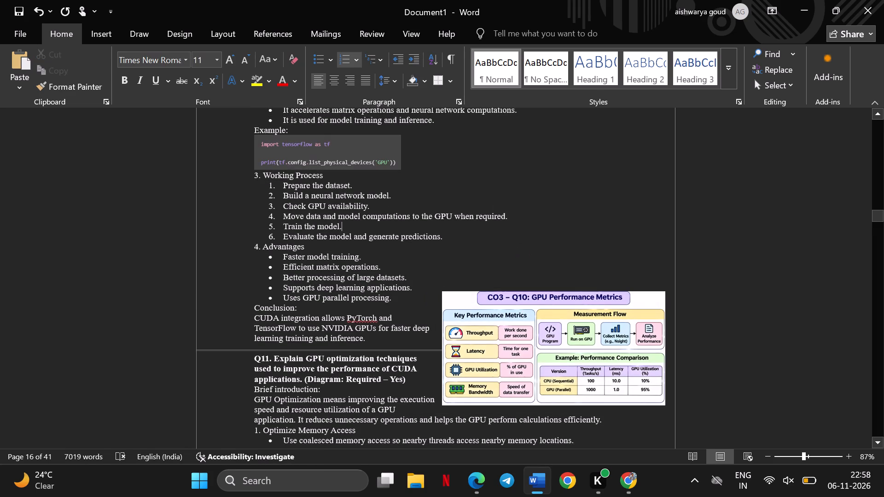
drag(535, 350, 531, 247)
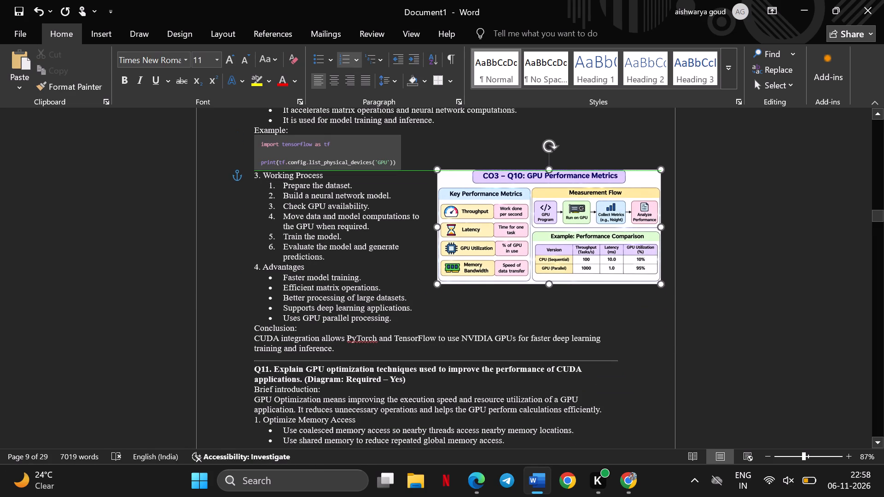
drag(531, 247, 533, 268)
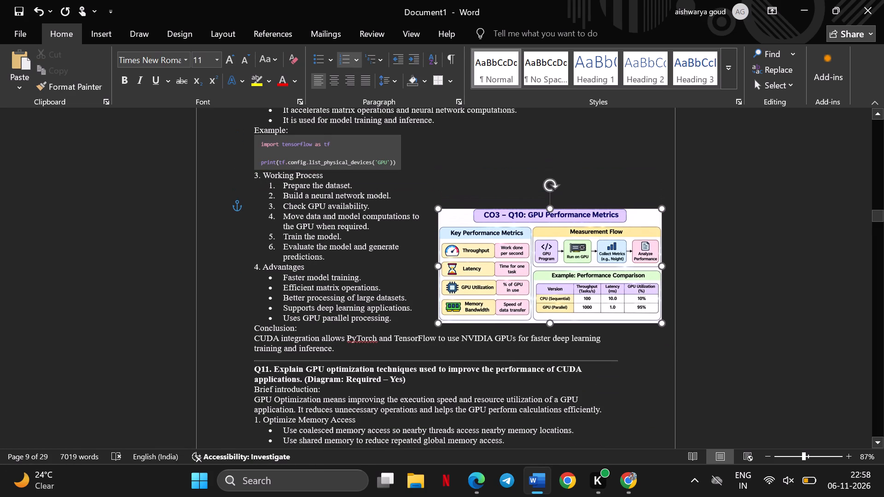
drag(533, 268, 538, 269)
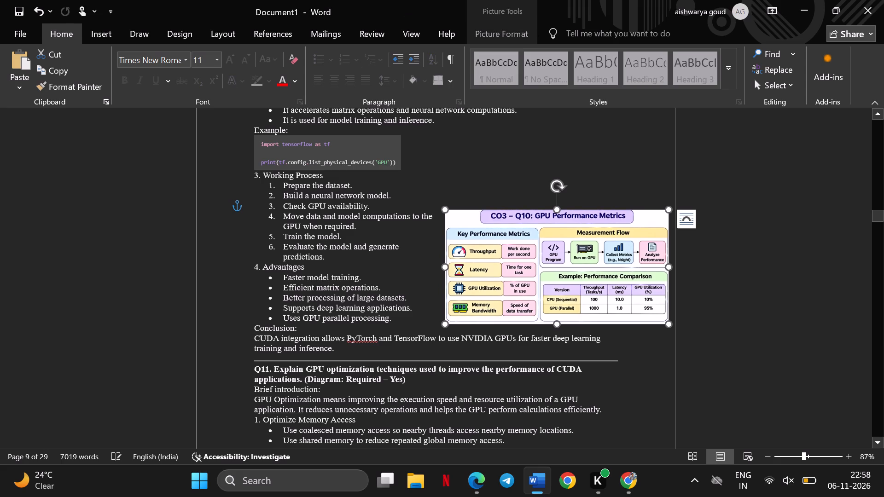
Adjust the CO3 – Q9: Multi-GPU Systems diagram's placement beside the Advantages and Applications lists of the Q9 answer.
scroll(340, 289, up, 5)
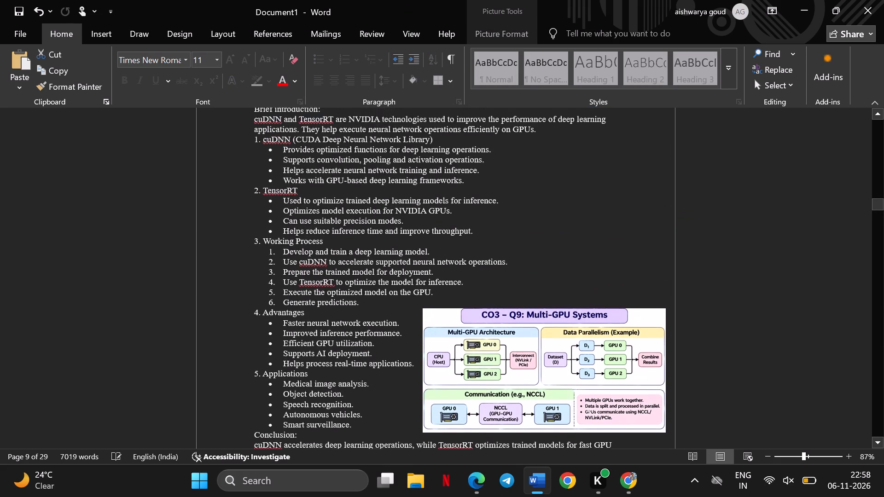
scroll(340, 289, up, 1)
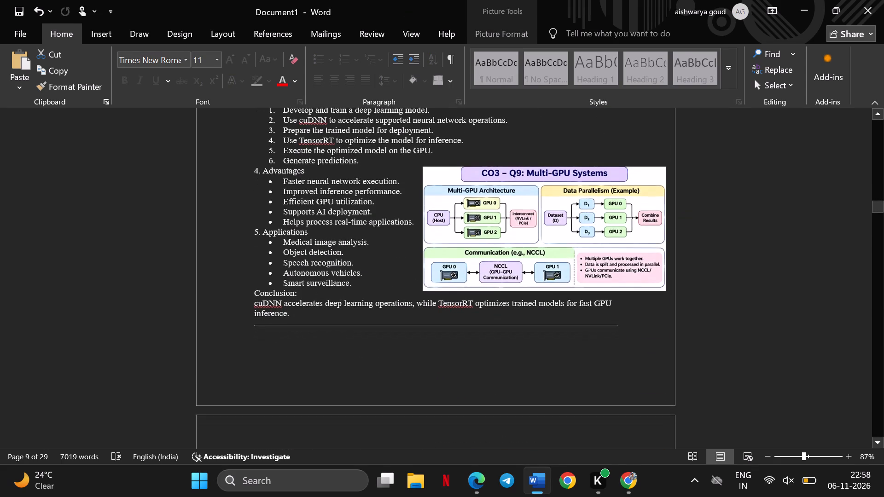
scroll(355, 326, up, 2)
drag(481, 337, 486, 332)
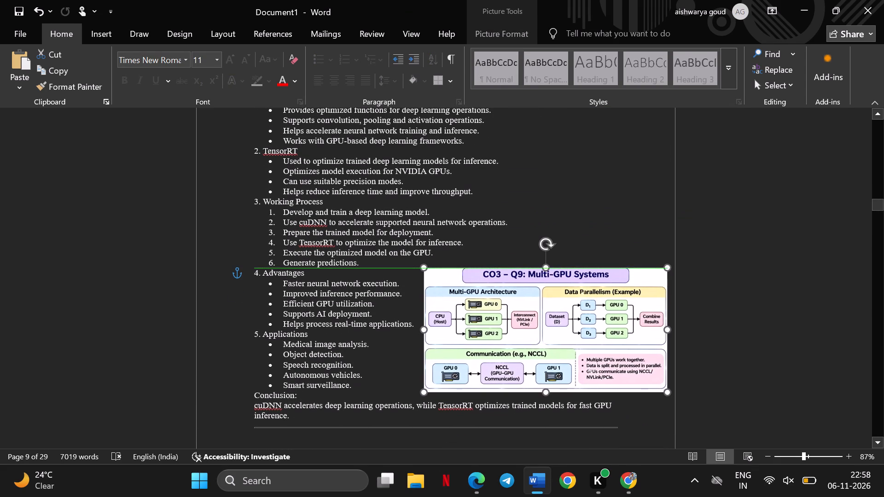
drag(486, 332, 480, 329)
Move the CO3 – Q6: Tensor Cores and Mixed Precision diagram up beside the Q6 Advantages and Applications lists, clear of the Q7 heading.
scroll(472, 217, up, 3)
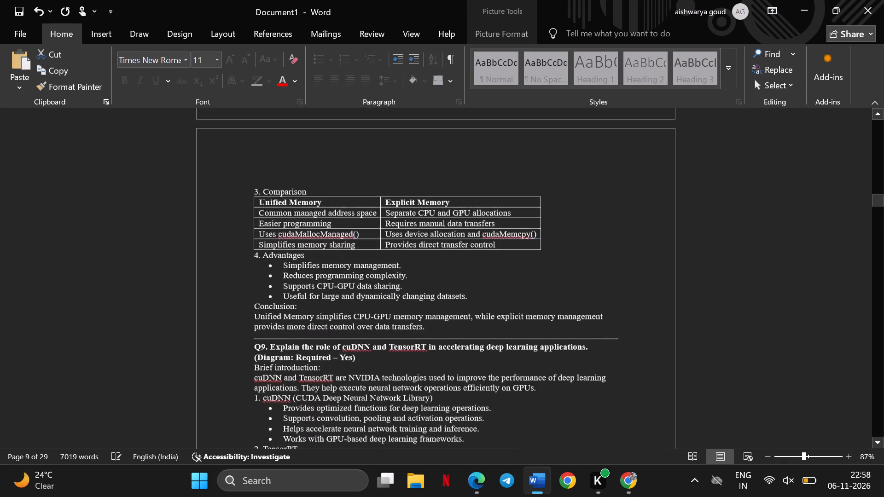
scroll(472, 217, up, 7)
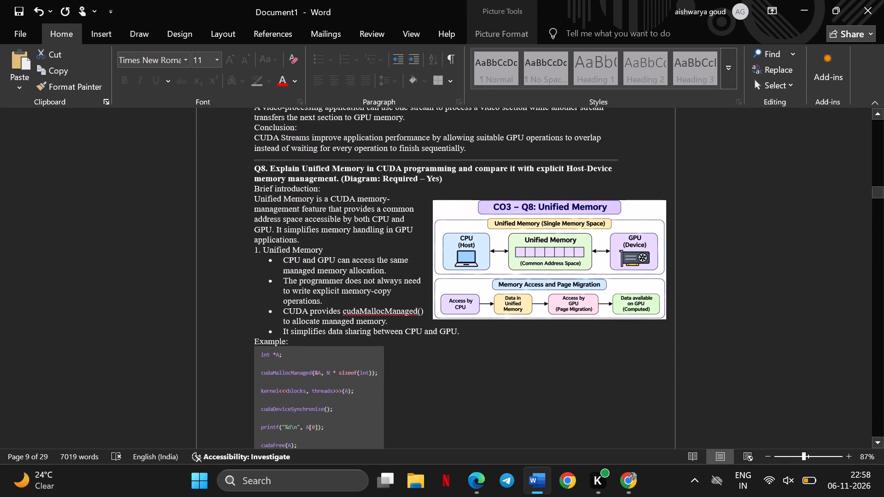
scroll(472, 217, up, 5)
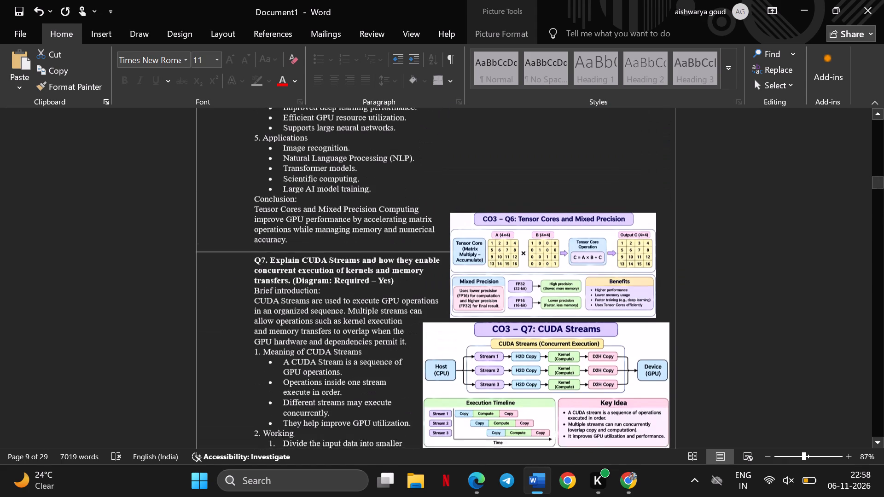
scroll(472, 217, up, 1)
drag(515, 268, 499, 146)
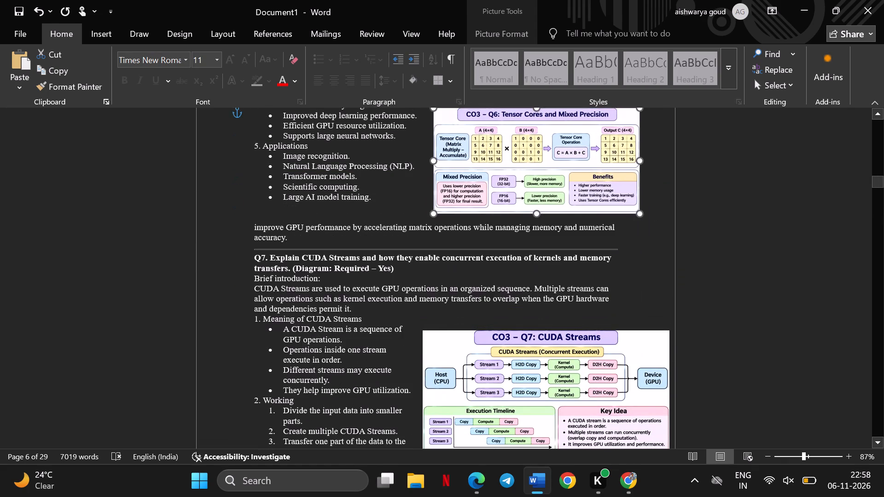
drag(499, 146, 511, 169)
scroll(371, 204, up, 1)
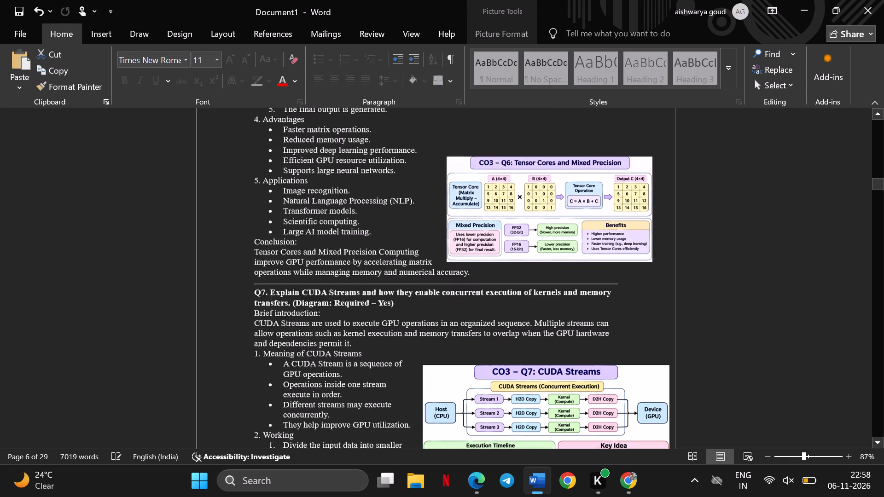
scroll(371, 204, up, 1)
drag(539, 289, 544, 241)
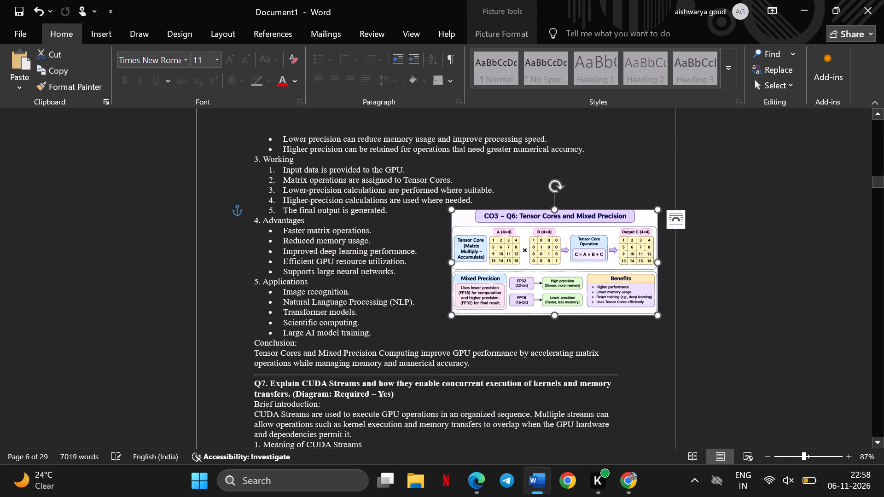
drag(536, 265, 527, 278)
Move the CO3 – Q4: Sparse Matrix Computation diagram down from the Q3 Advantages into the Q4 answer, reaching beside its Working list.
scroll(375, 273, up, 2)
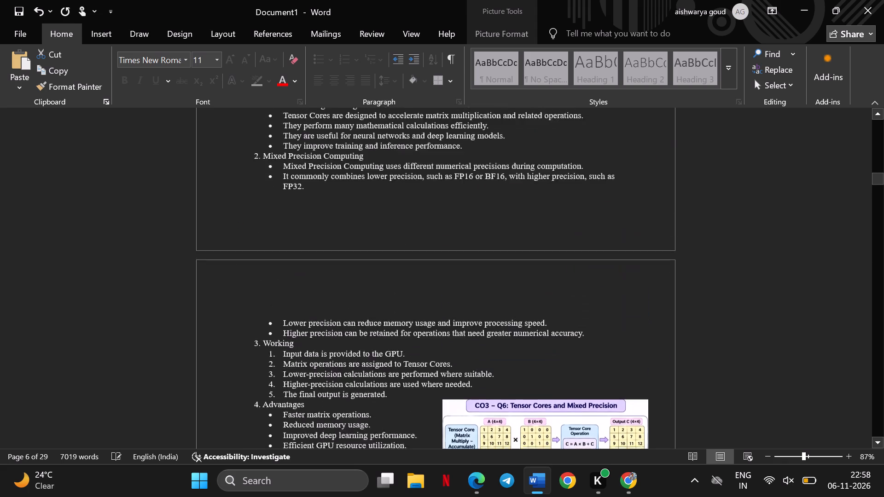
scroll(375, 273, up, 5)
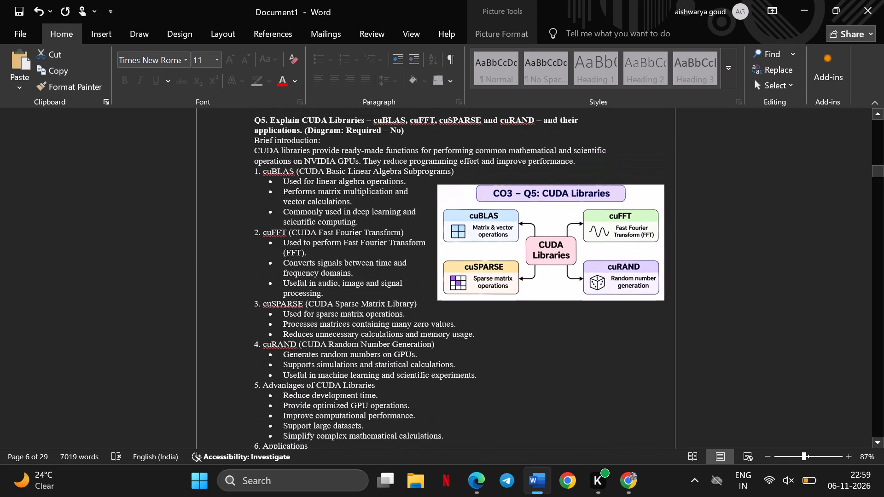
scroll(384, 265, up, 6)
scroll(384, 265, down, 1)
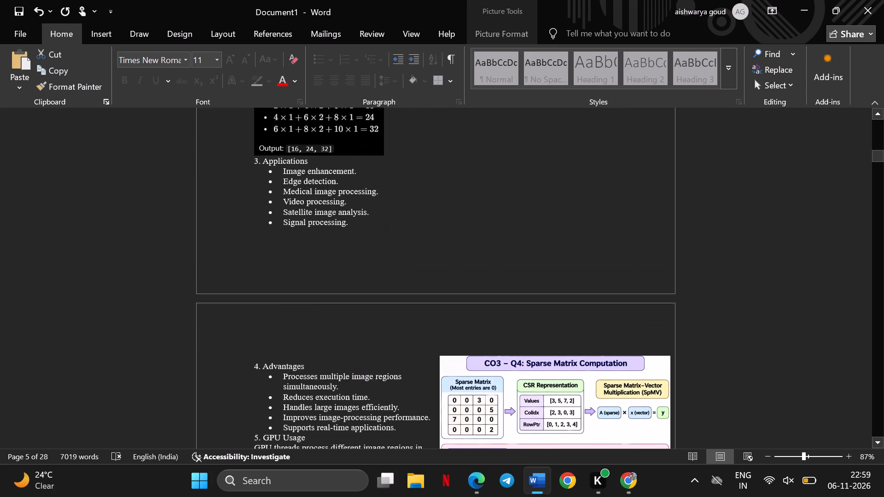
scroll(384, 265, down, 3)
drag(529, 162, 525, 351)
scroll(361, 310, down, 3)
Move the CO3 – Q3: Parallel Convolution diagram from the Q2 GPU Implementation list down beside the Q3 Example and its calculations.
scroll(361, 310, up, 1)
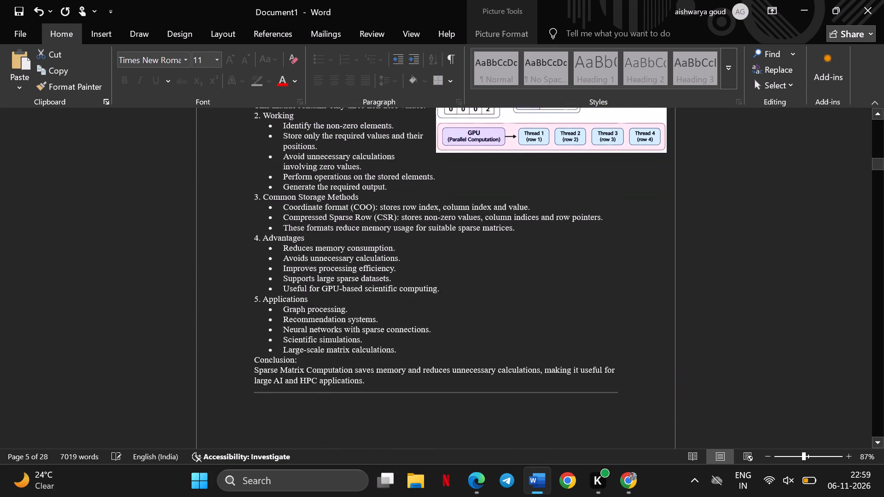
scroll(361, 310, up, 2)
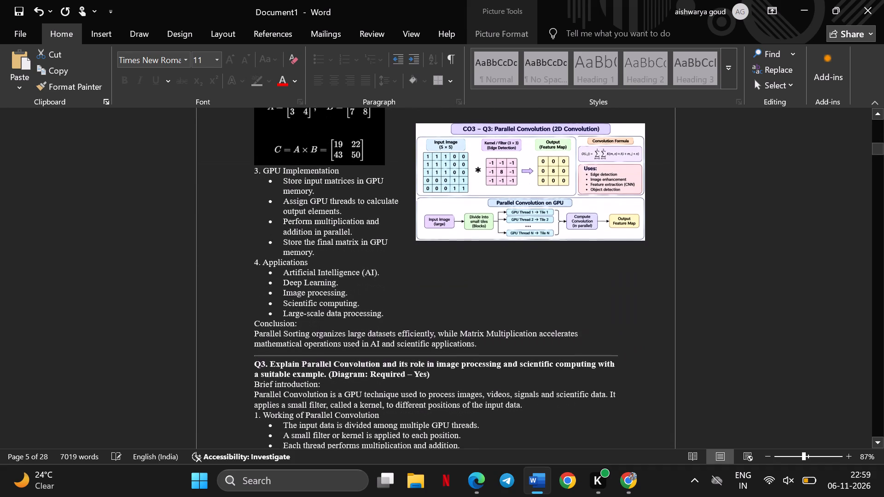
drag(484, 185, 509, 409)
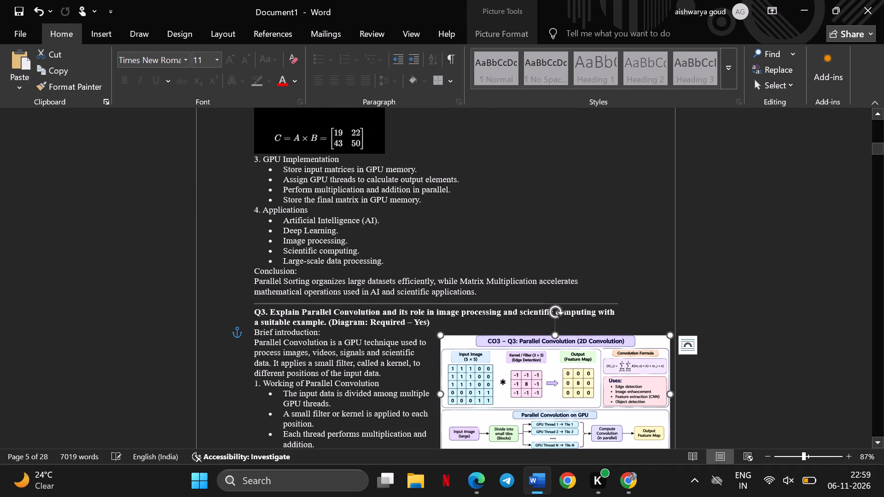
scroll(356, 342, down, 1)
drag(481, 253, 488, 388)
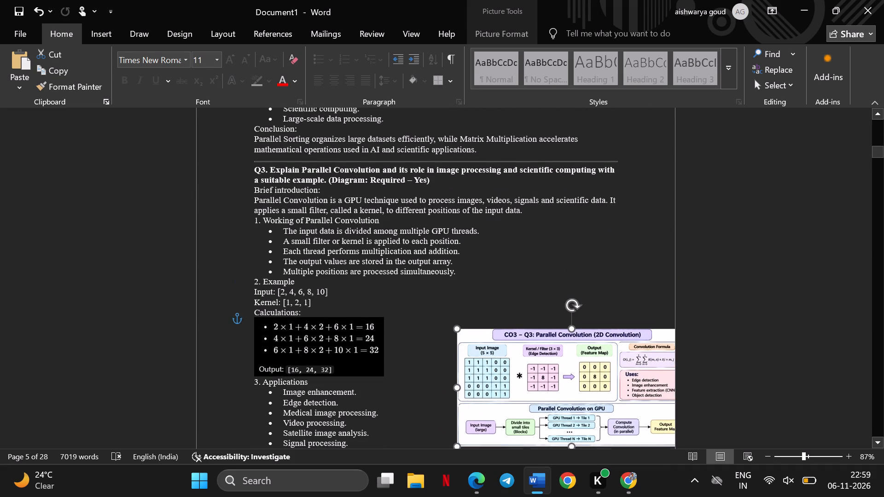
drag(488, 388, 469, 349)
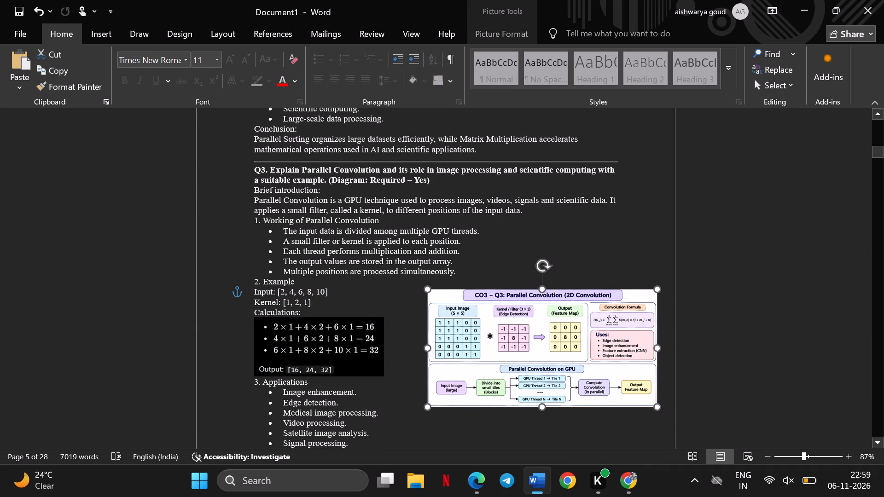
drag(469, 349, 470, 347)
Move the CO3 – Q2: Parallel Sorting & Matrix Multiplication diagram from the Q1 answer down beside the Q2 matrix example on the following page.
scroll(404, 294, up, 4)
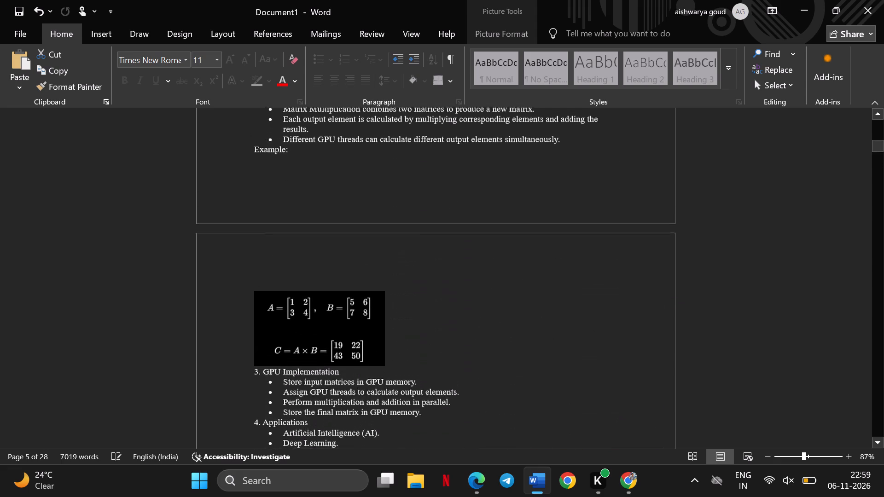
scroll(404, 294, up, 3)
scroll(404, 294, down, 2)
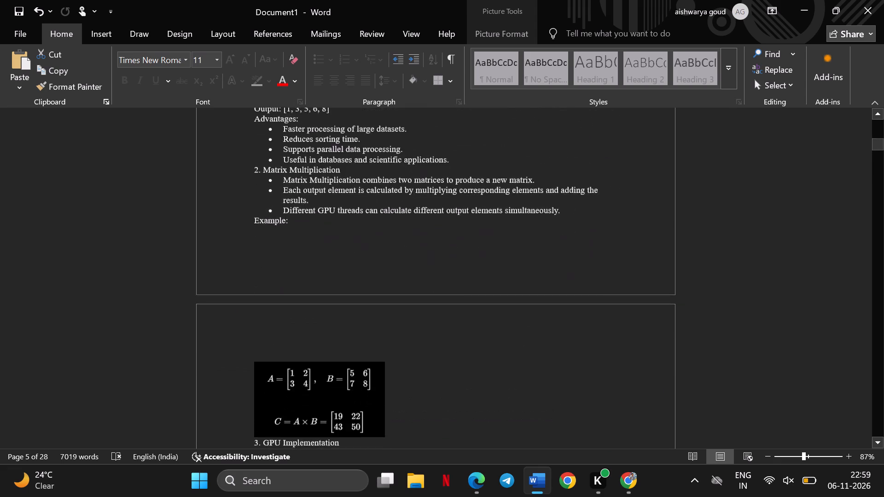
scroll(404, 294, up, 4)
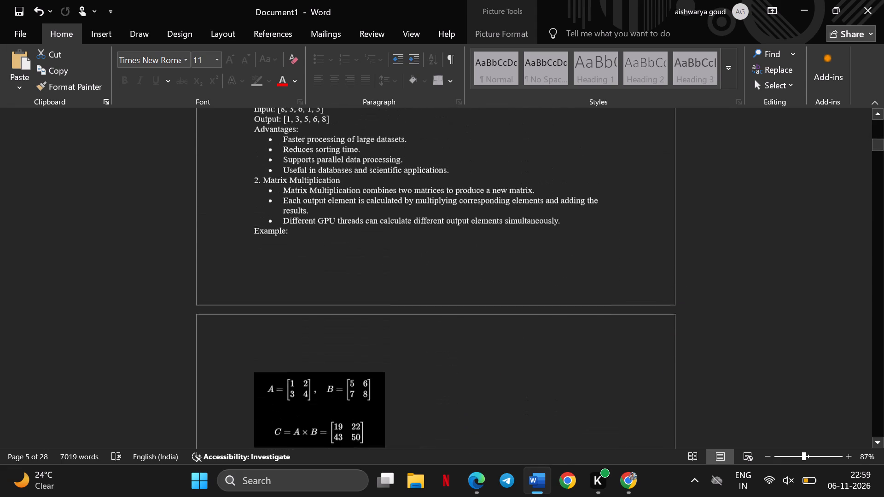
scroll(404, 294, up, 5)
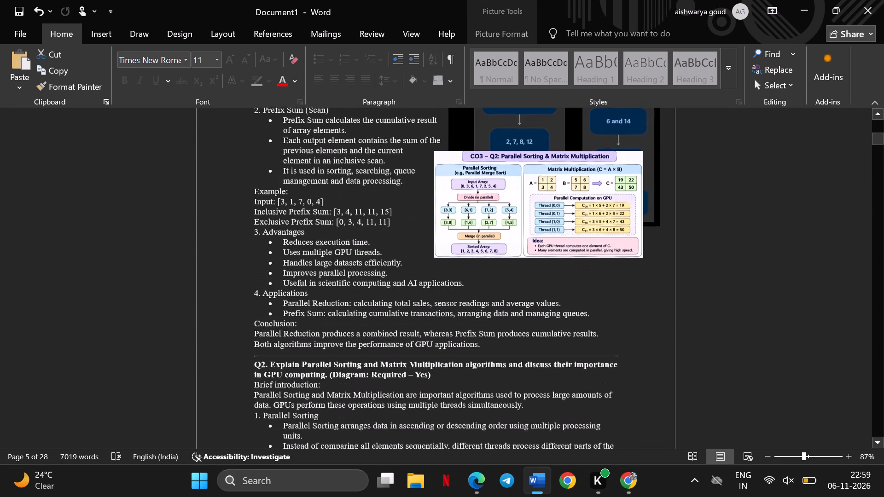
scroll(404, 294, up, 1)
drag(577, 211, 605, 414)
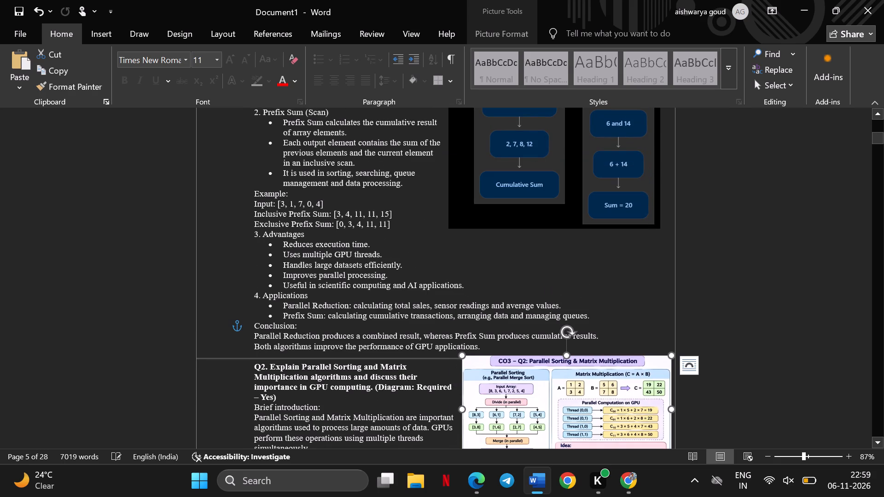
scroll(361, 340, down, 2)
drag(562, 279, 546, 424)
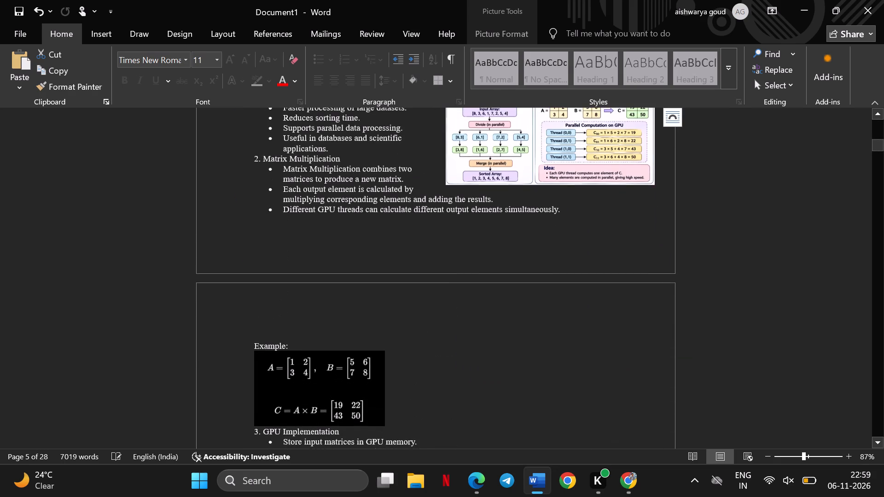
drag(545, 161, 543, 406)
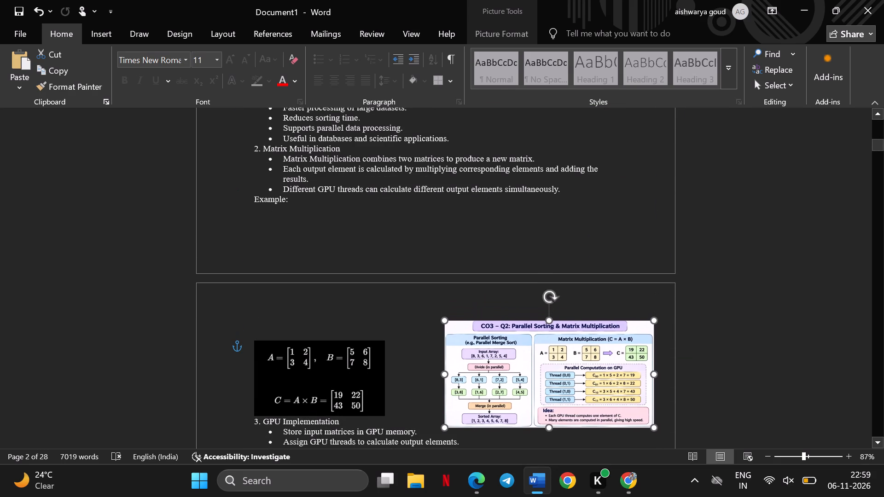
drag(543, 406, 541, 392)
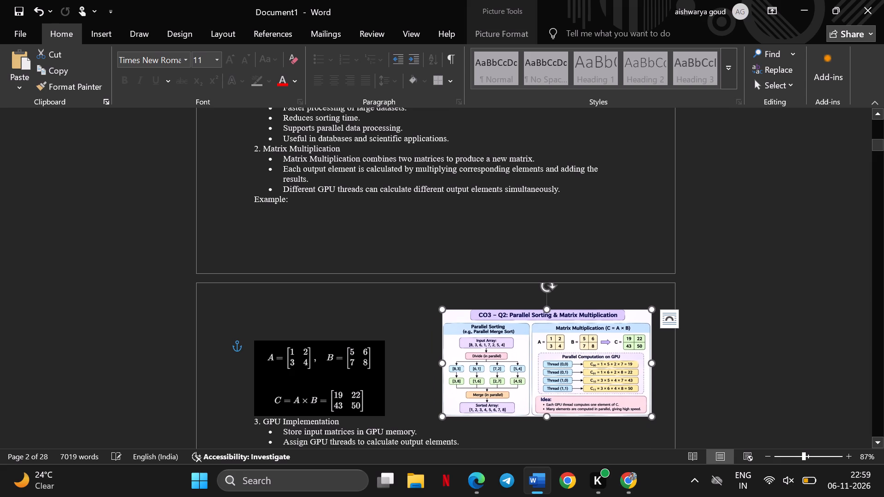
Enlarge the CO3 – Q2 diagram slightly to fill the space beside the matrix example.
click(443, 415)
drag(439, 416, 421, 428)
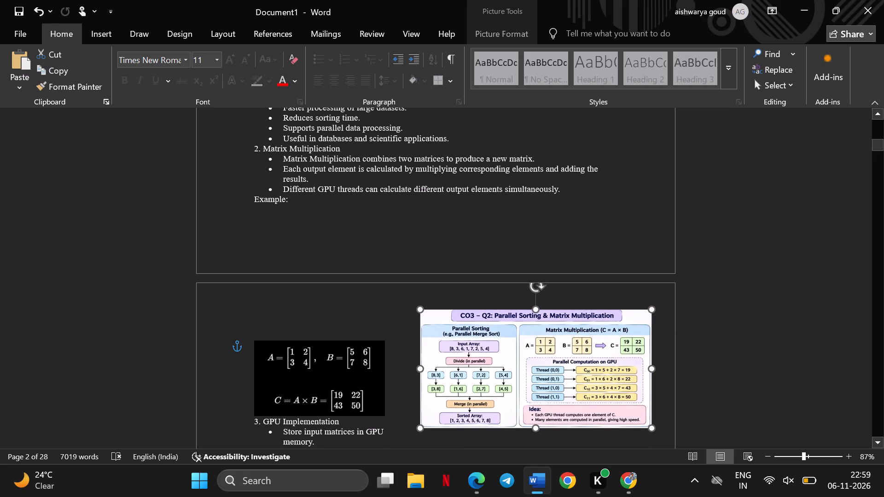
drag(421, 428, 457, 426)
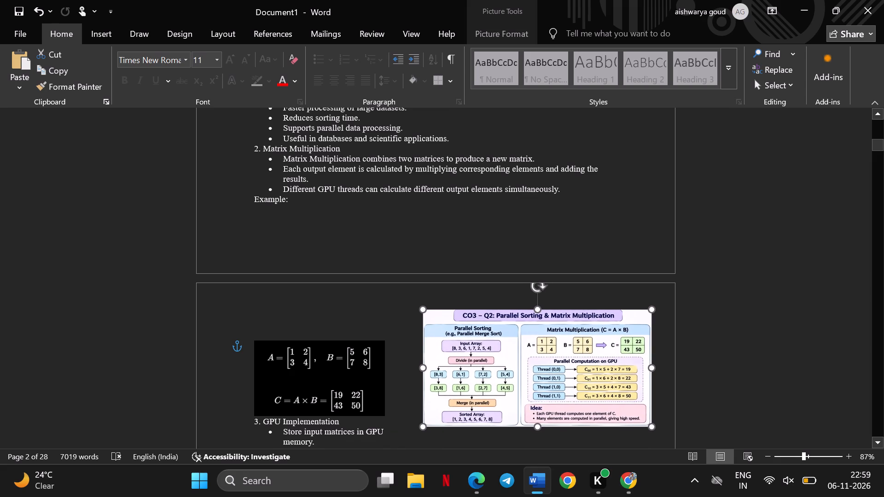
Shrink the CO3 – Q2 diagram slightly beside the matrix example so the GPU Implementation bullets run on single lines.
drag(457, 426, 463, 424)
click(370, 368)
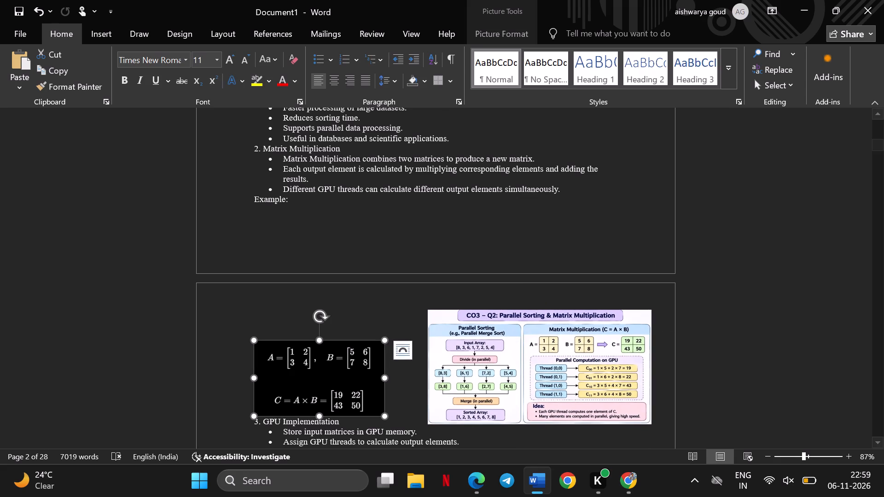
click(389, 307)
Move the Prefix Sum and Parallel Reduction diagram slightly down, beside the Q1 input array and Prefix Sum (Scan) section.
scroll(389, 307, up, 4)
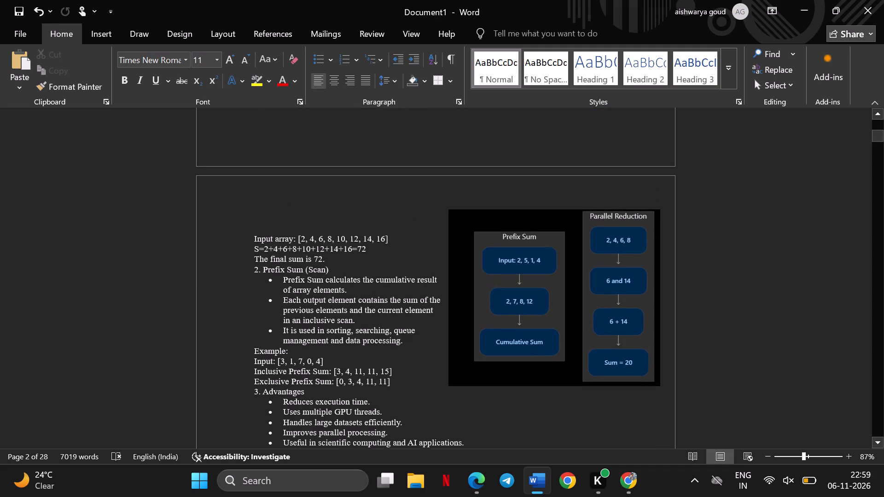
scroll(389, 307, up, 1)
drag(530, 301, 535, 361)
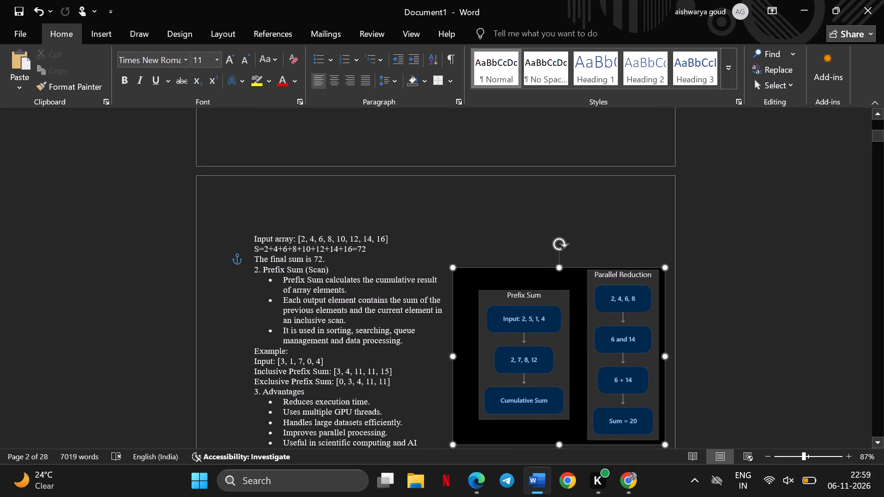
drag(535, 361, 540, 323)
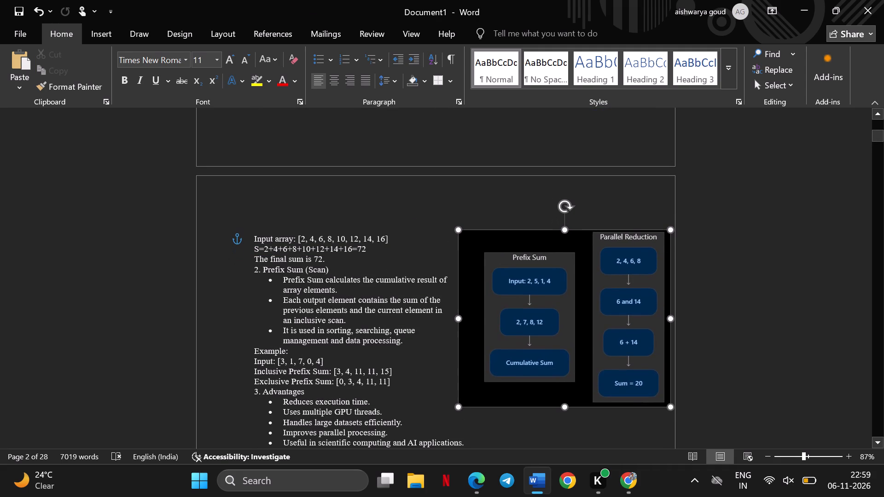
drag(540, 323, 541, 328)
Move the CO3 – Q10: GPU Performance Metrics diagram up from the Q11 heading, beside the preceding answer's numbered steps and Advantages list.
scroll(398, 303, up, 2)
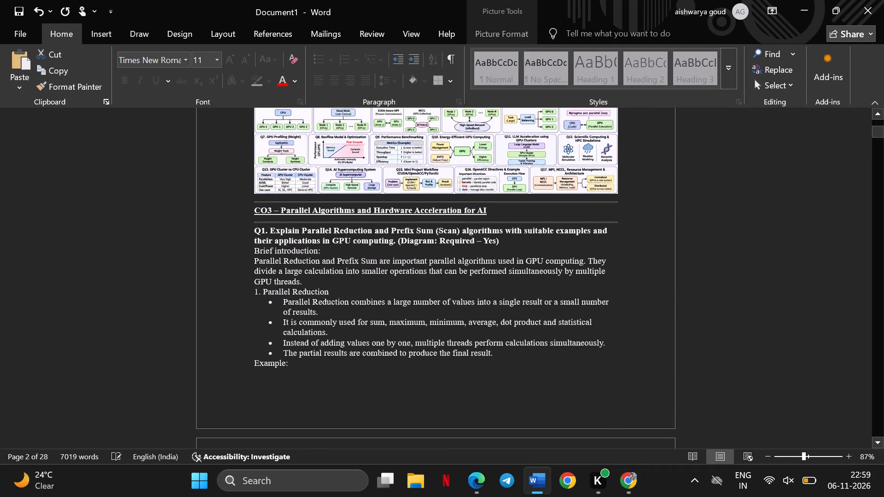
scroll(398, 303, up, 1)
scroll(398, 303, down, 9)
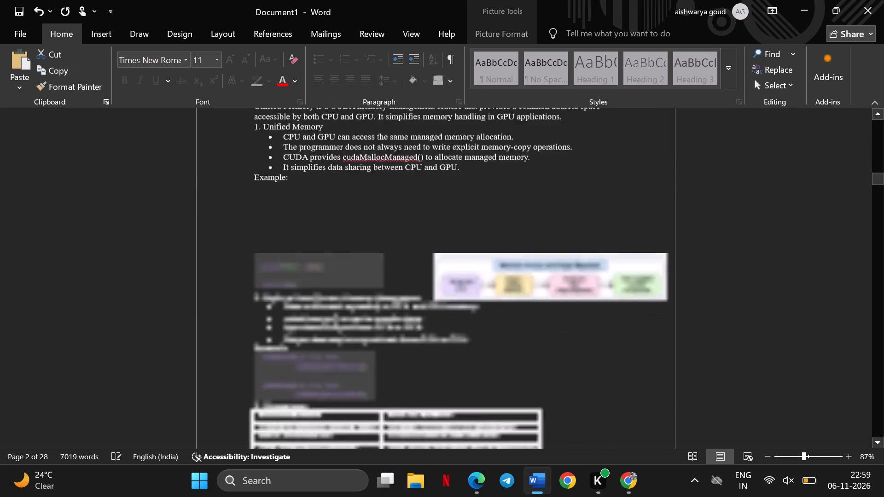
scroll(398, 303, down, 14)
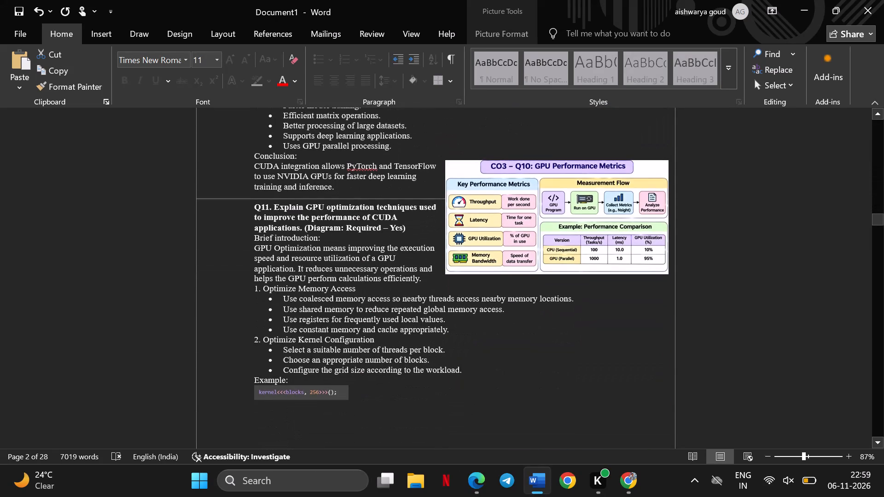
scroll(398, 303, down, 1)
scroll(473, 243, up, 1)
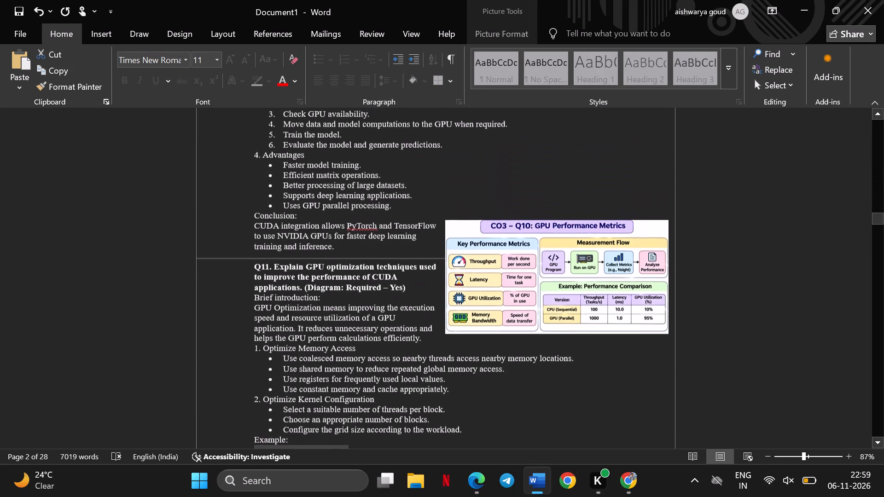
drag(517, 259, 528, 140)
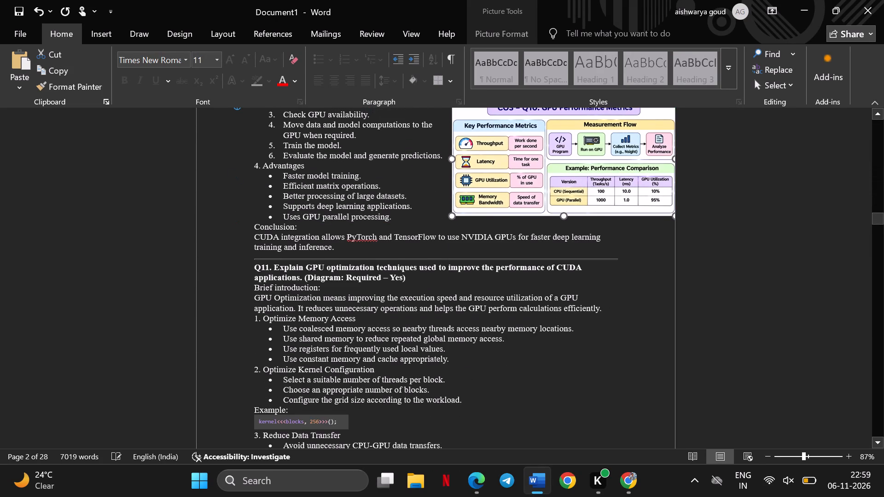
Move the CO3 – Q12: TensorFlow with GPU Acceleration diagram from the Q11 Benefits down beside the Q12 Nsight Systems and Nsight Compute lists.
scroll(487, 281, down, 5)
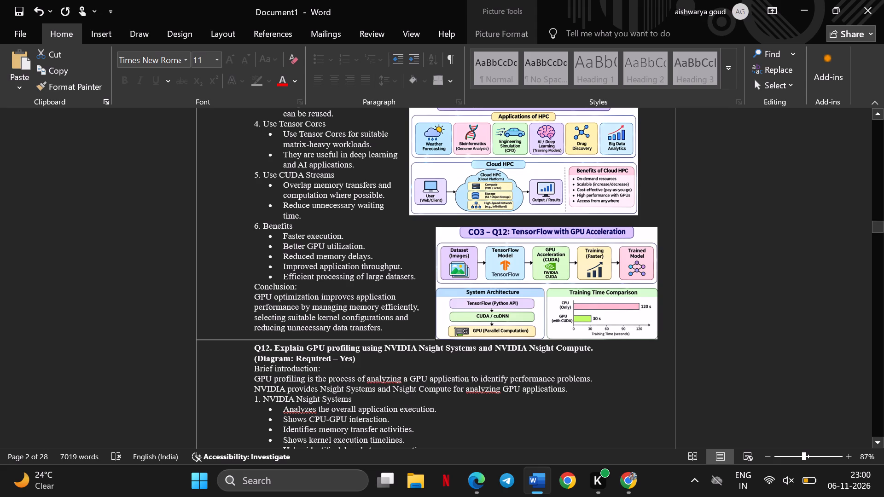
scroll(487, 281, down, 1)
drag(516, 281, 511, 437)
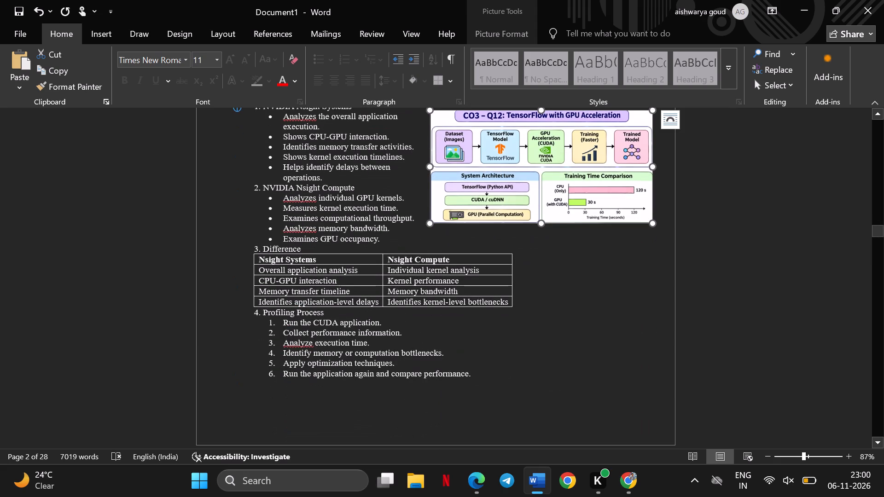
drag(529, 193, 556, 207)
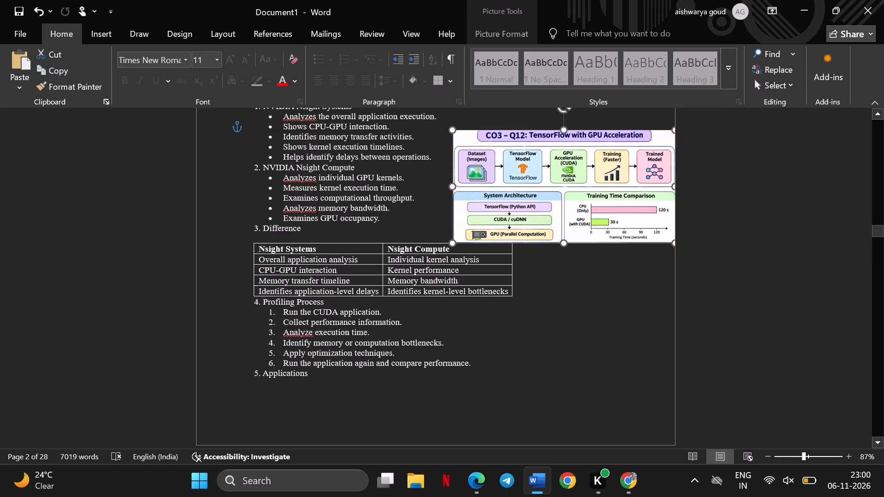
drag(556, 207, 552, 186)
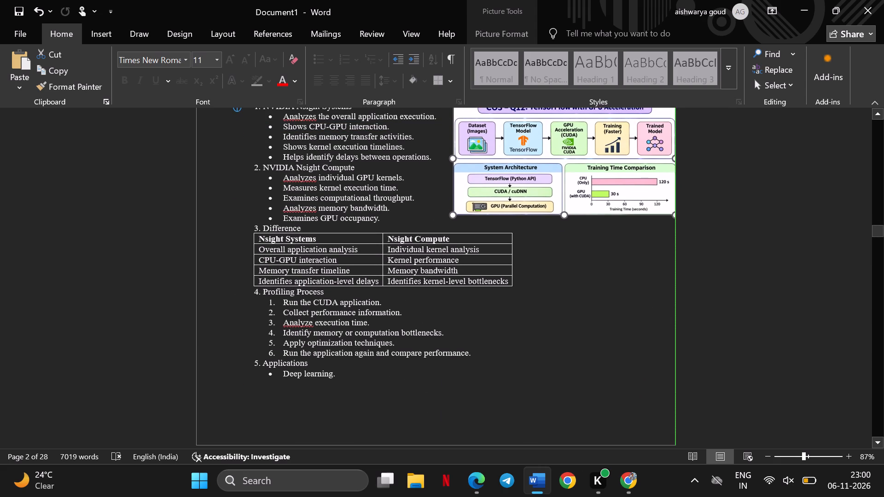
drag(552, 186, 544, 194)
scroll(541, 312, down, 5)
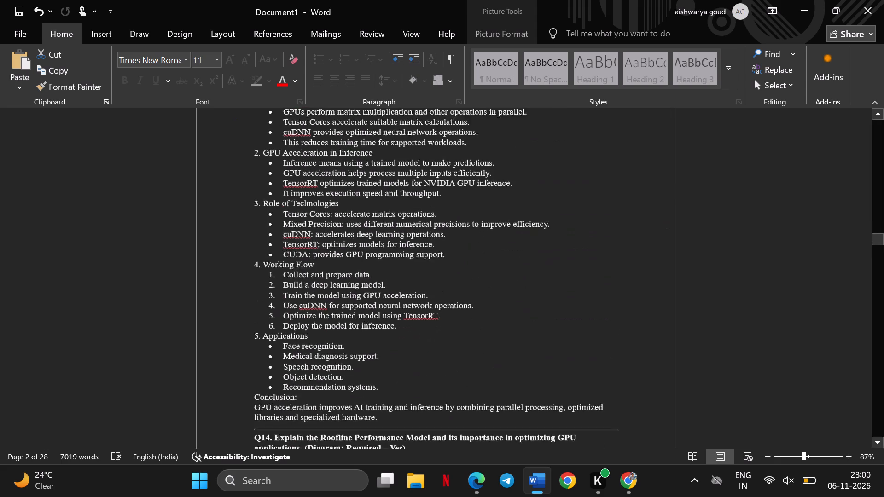
scroll(541, 312, down, 1)
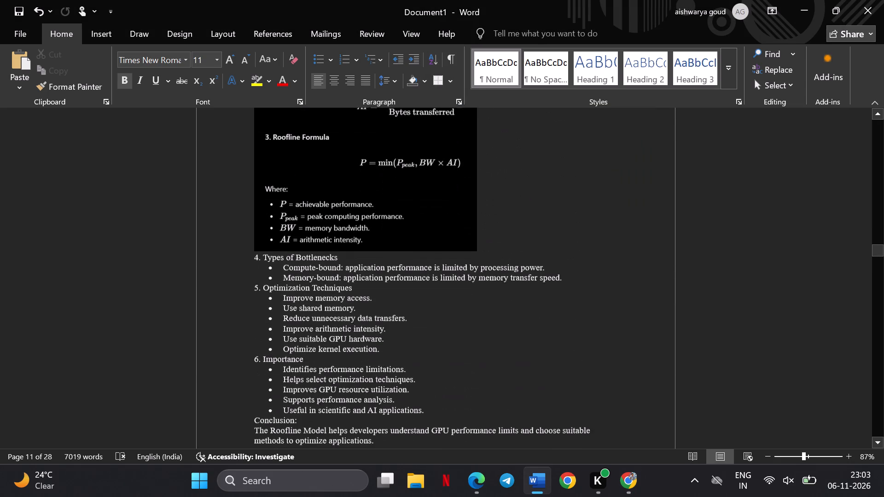
click(570, 280)
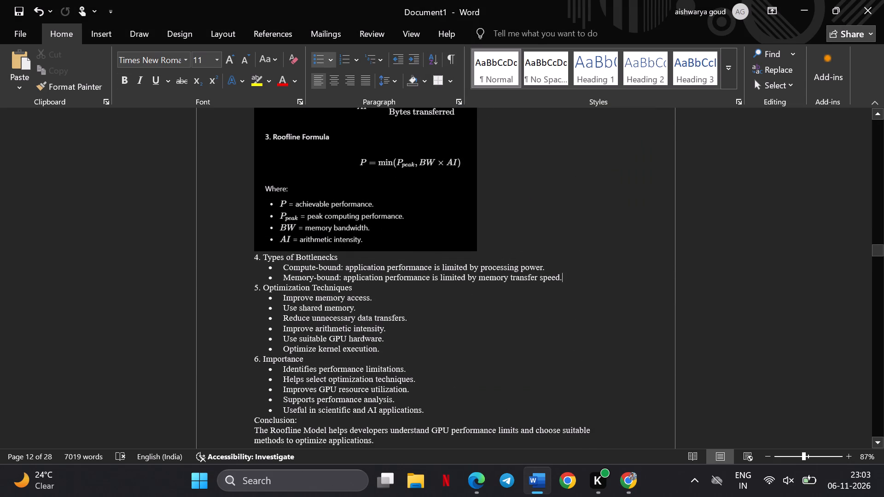
key(Return)
key(BackSpace)
key(BackSpace)
key(BackSpace)
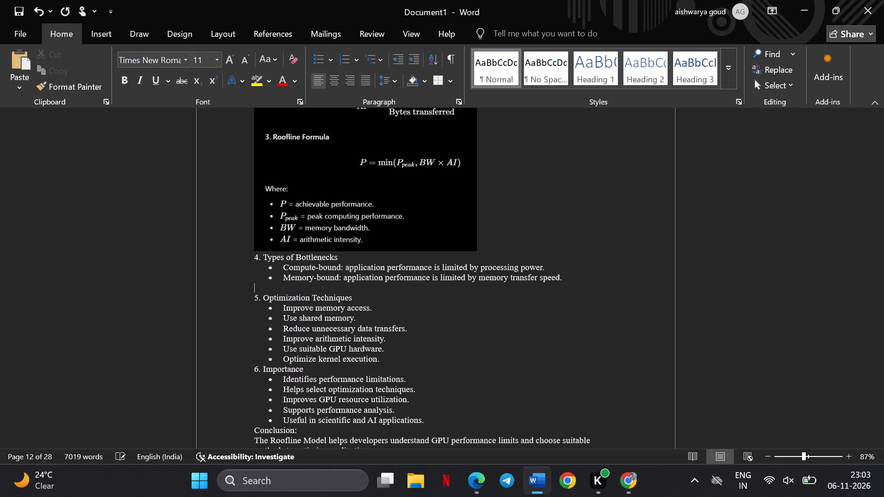
key(ctrl+v)
Crop the pasted picture to its Q15 half, about 7.9 cm wide, and copy the cropped diagram.
click(447, 253)
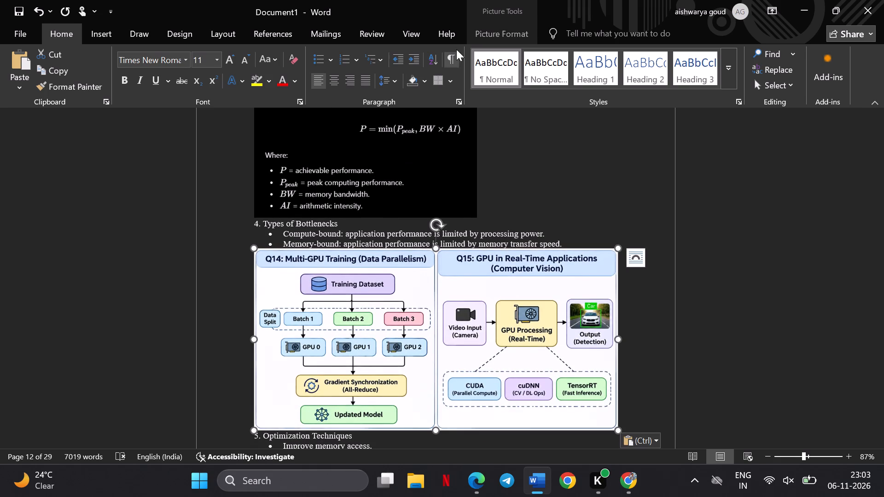
click(511, 47)
click(506, 41)
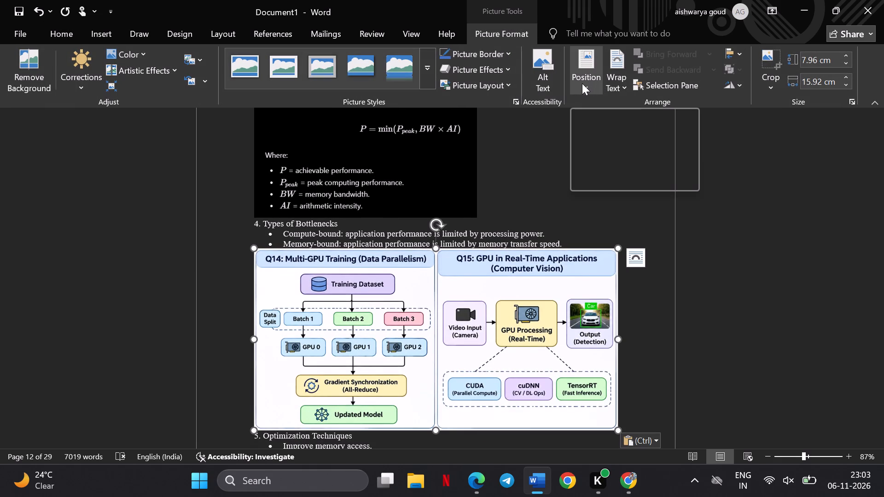
click(769, 61)
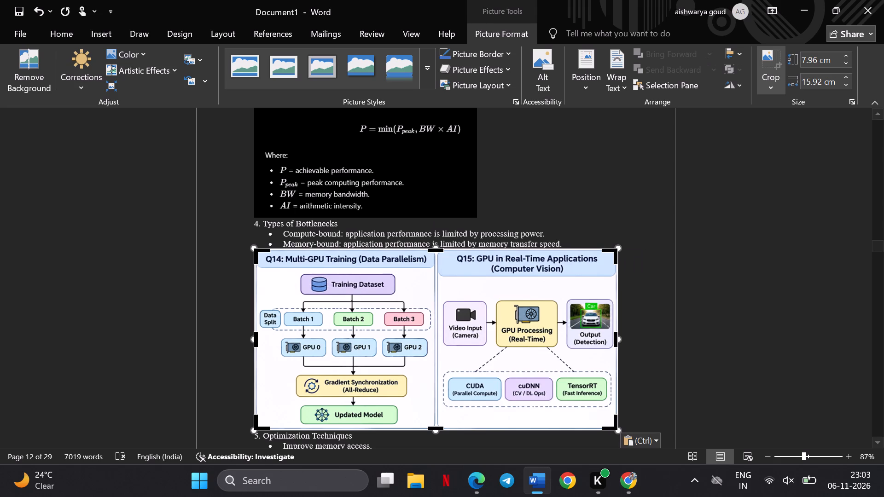
drag(257, 340, 432, 368)
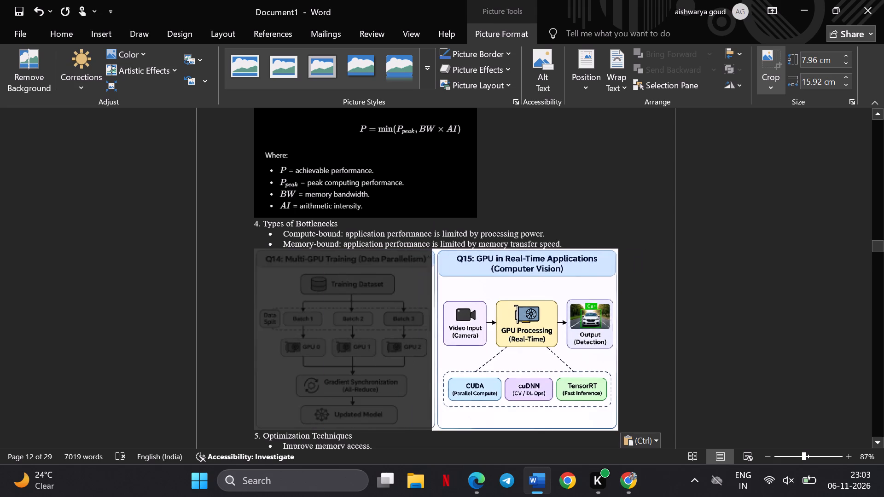
drag(432, 368, 437, 369)
click(384, 354)
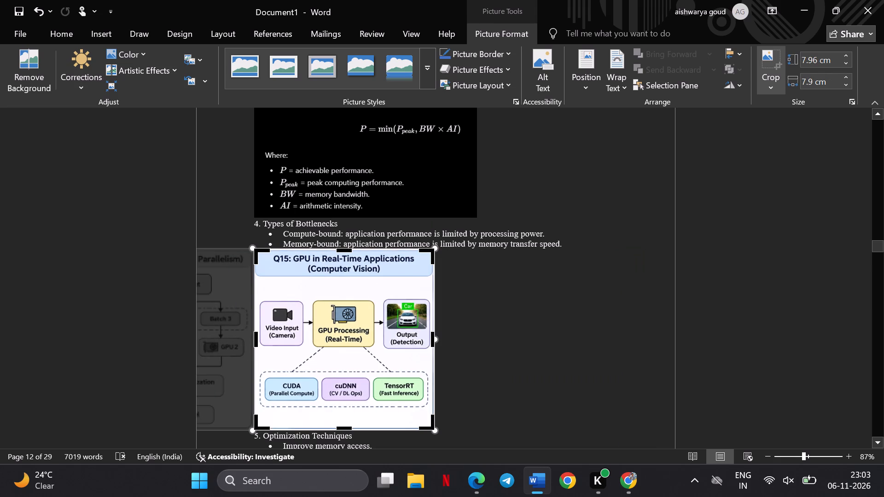
key(ctrl+c)
Undo the Q15 crop and crop the picture to only its Q14 Multi-GPU Training half, about 7.96 cm wide.
key(ctrl+z)
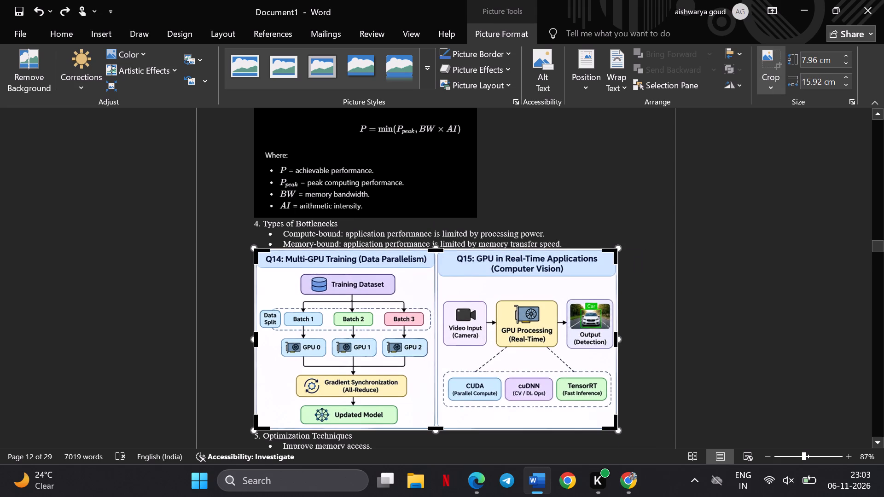
click(618, 87)
click(584, 153)
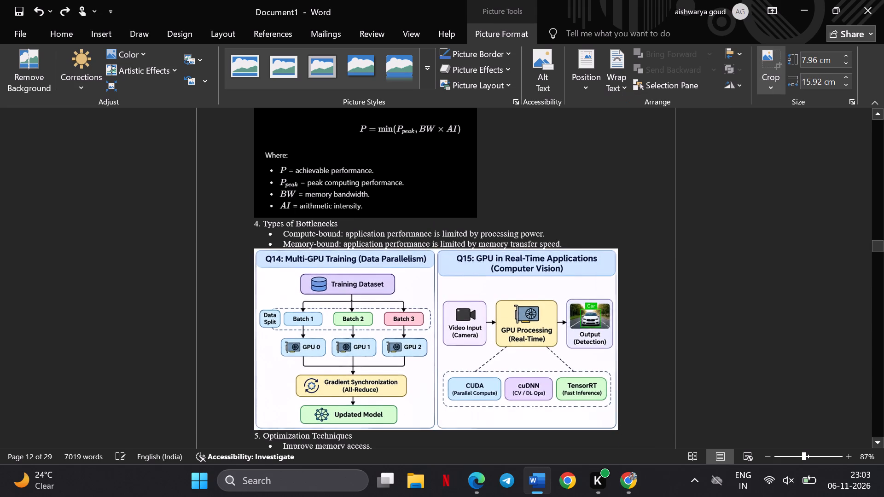
click(777, 83)
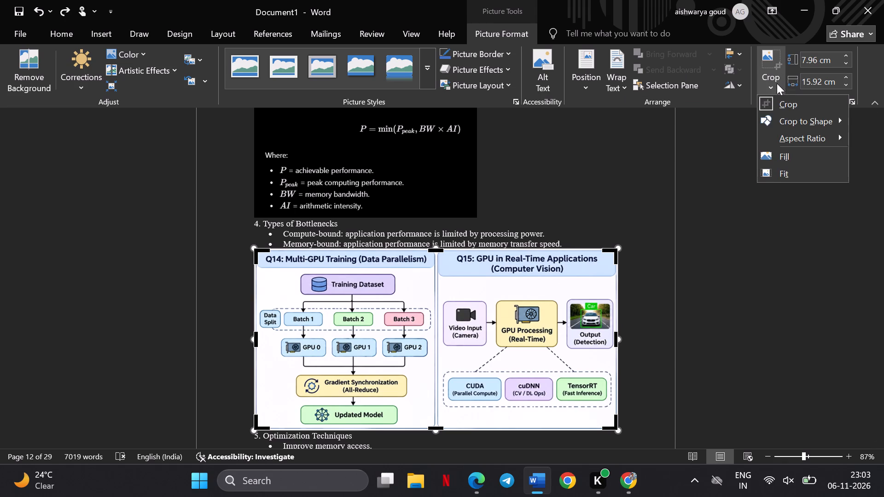
click(785, 101)
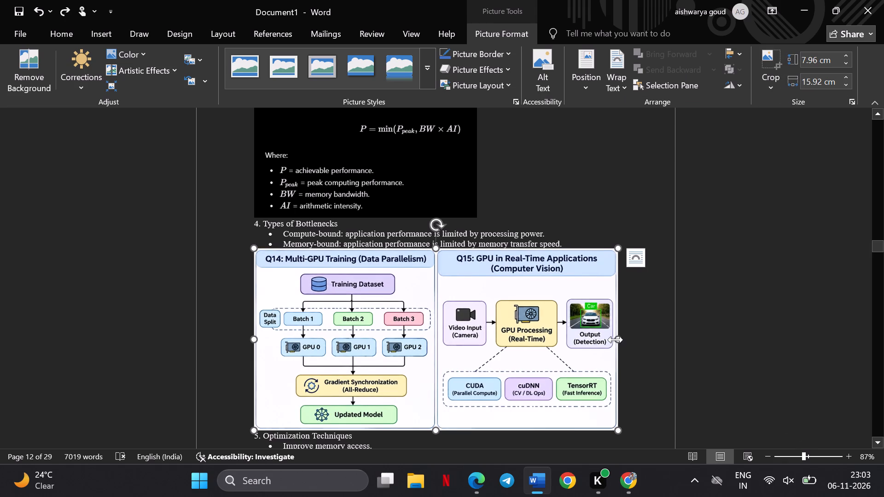
click(616, 340)
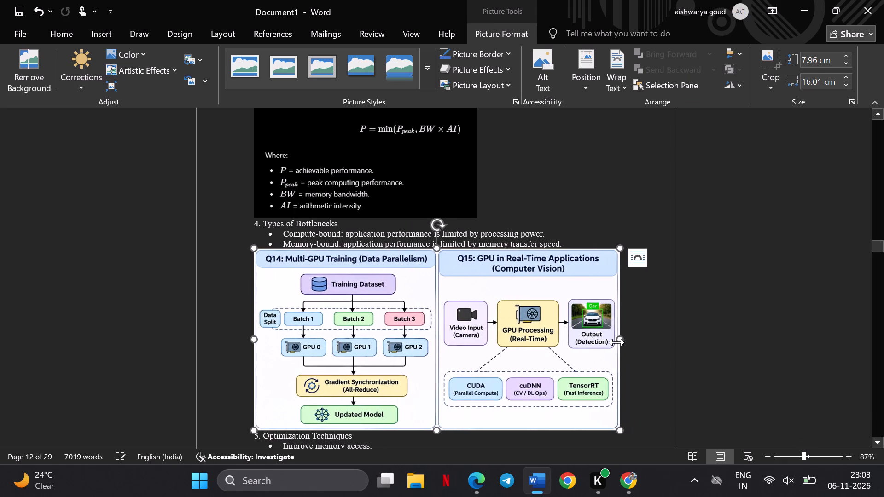
click(773, 67)
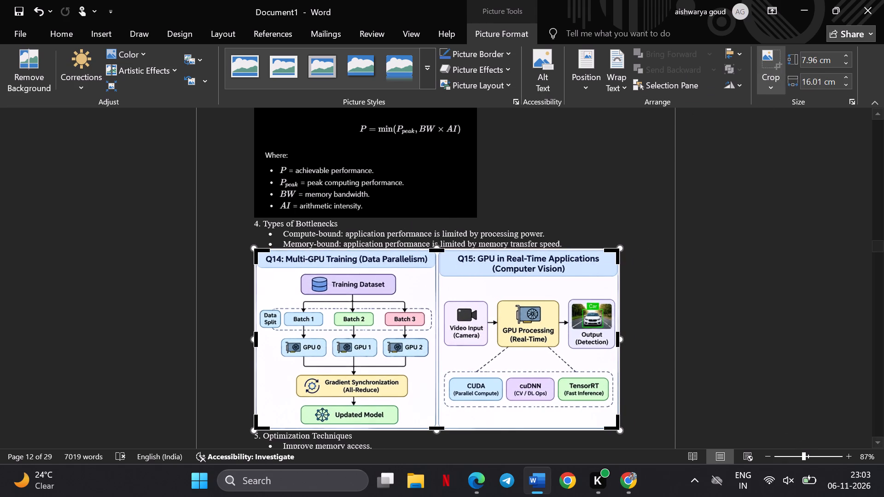
click(615, 339)
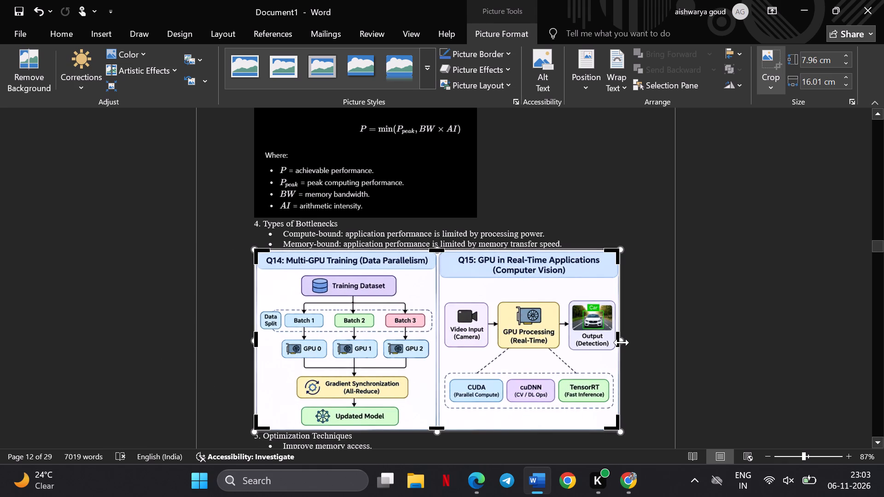
drag(616, 341, 439, 340)
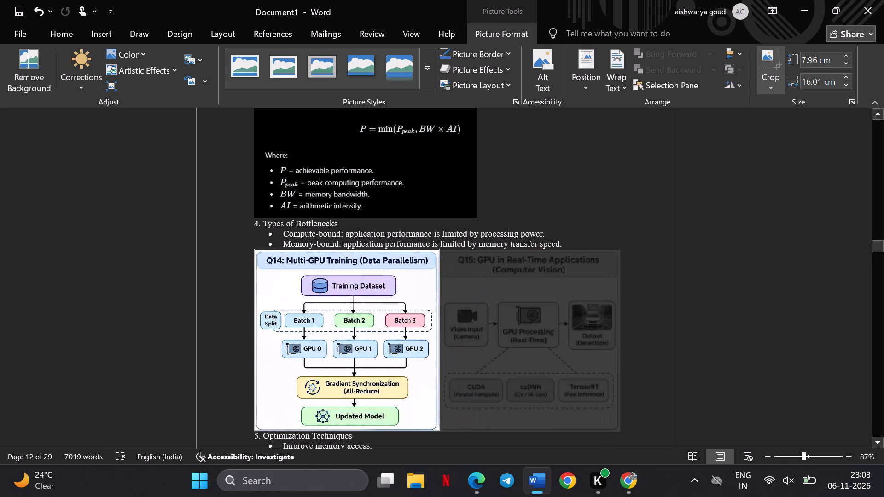
drag(439, 340, 436, 339)
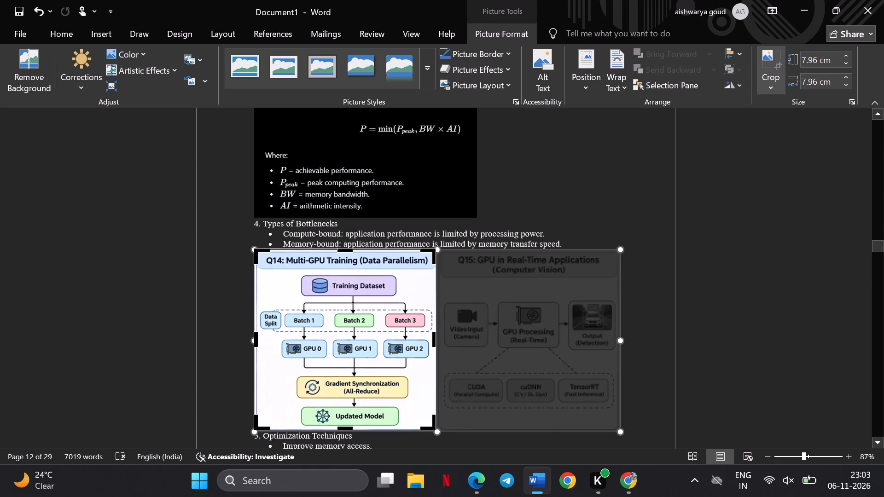
click(347, 252)
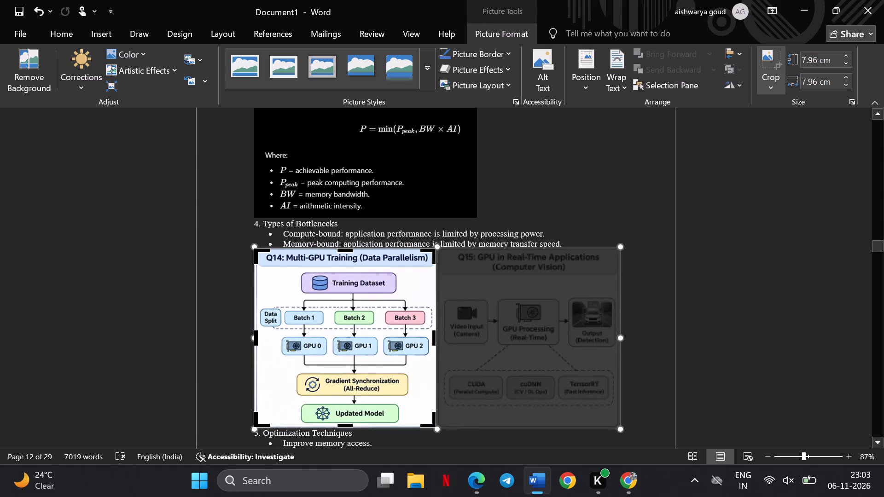
click(678, 168)
Position the Q14 diagram at the page's bottom right with text wrapping and delete the empty line after the Memory-bound bullet.
click(390, 331)
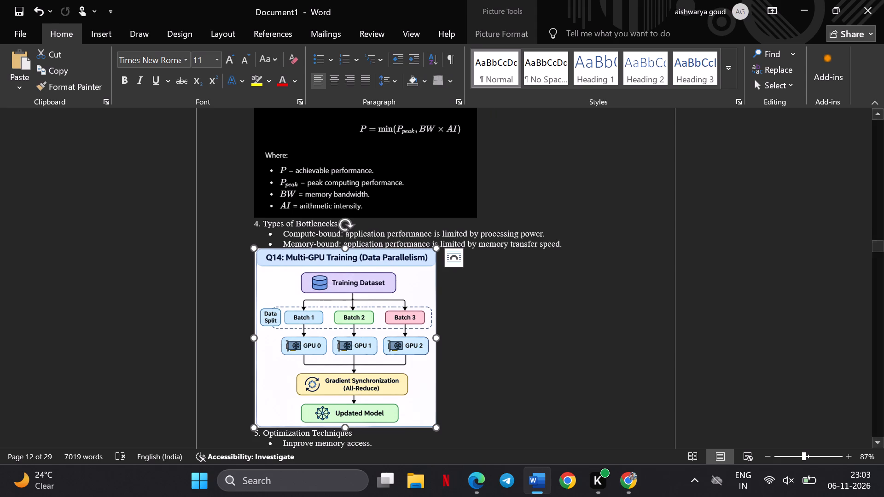
click(524, 28)
click(585, 62)
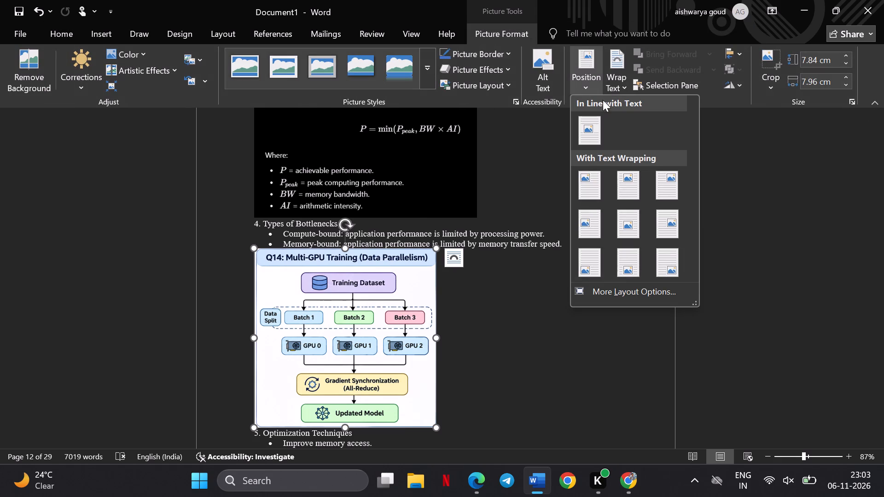
click(669, 258)
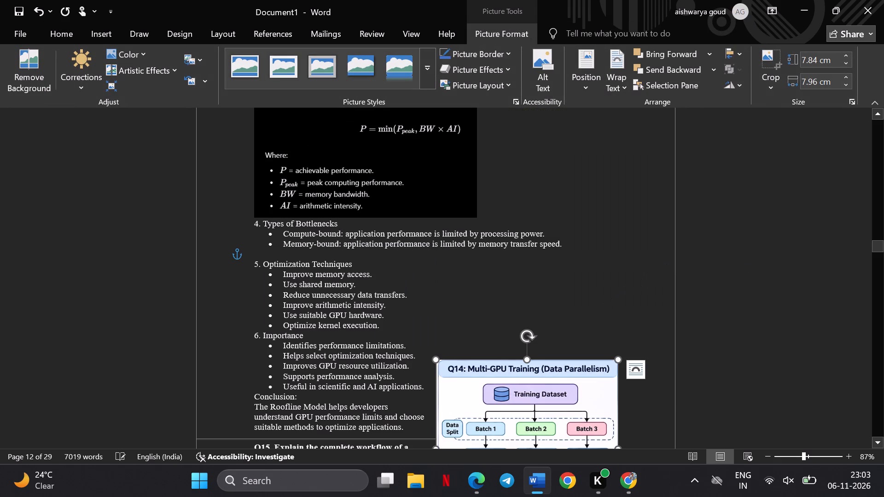
click(443, 251)
key(BackSpace)
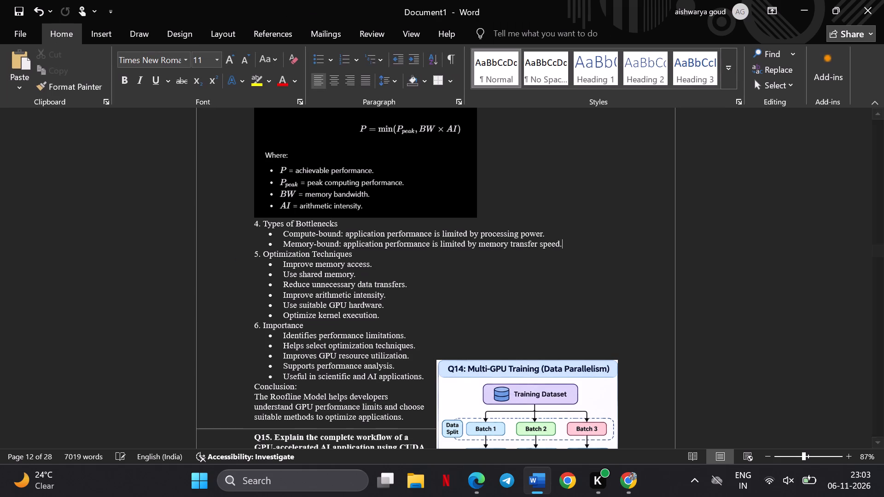
Move the Q14 diagram up beside the Roofline Formula image, near the Arithmetic Intensity section.
drag(511, 408, 560, 286)
scroll(373, 308, up, 1)
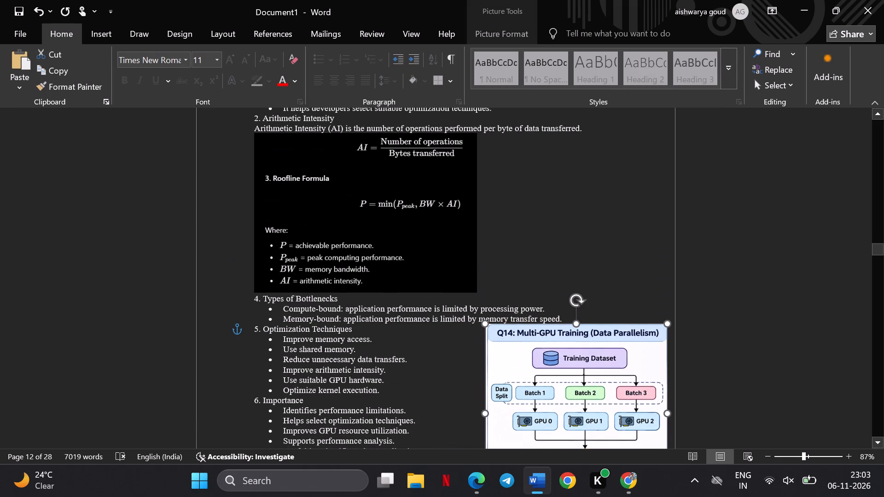
drag(536, 385, 538, 209)
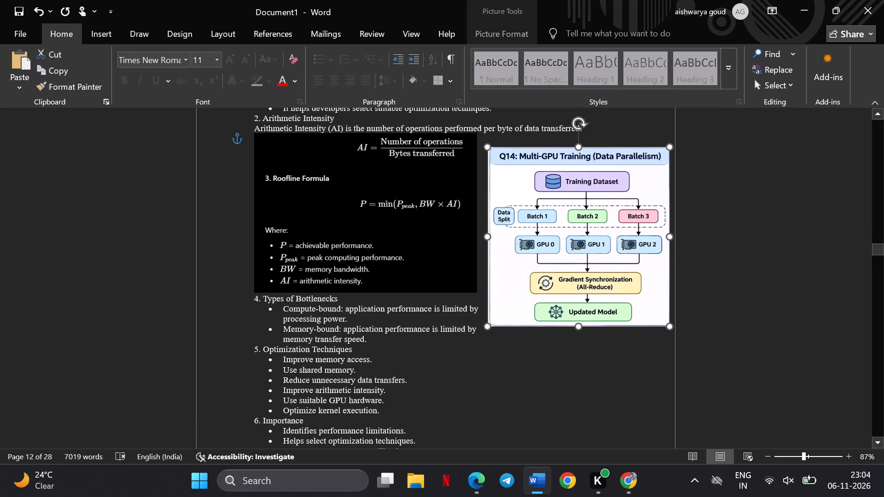
drag(538, 209, 537, 196)
Paste the copied Q15 diagram on a new unbulleted line after "Generate predictions." in Q15's Model Deployment list.
scroll(401, 355, down, 3)
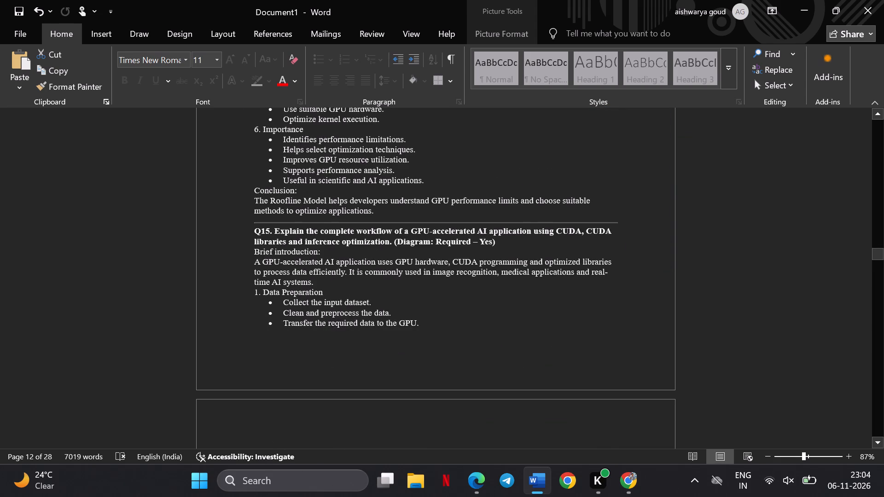
scroll(401, 355, down, 4)
click(480, 362)
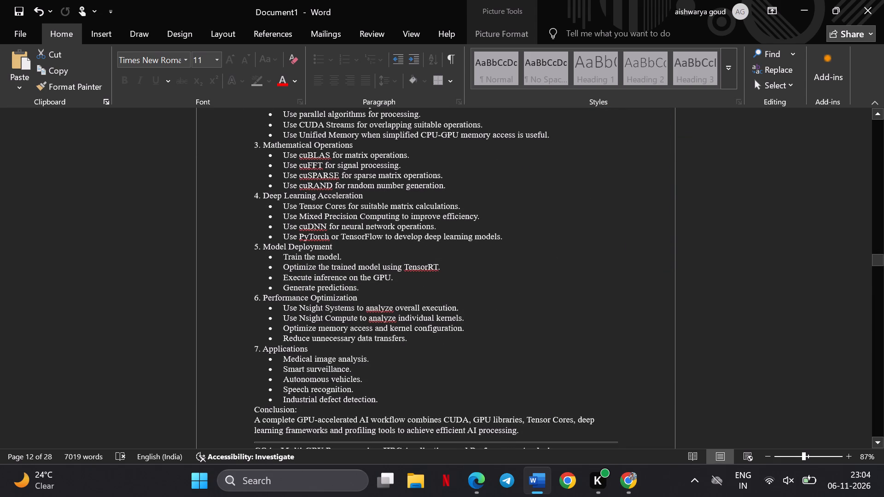
scroll(480, 362, up, 1)
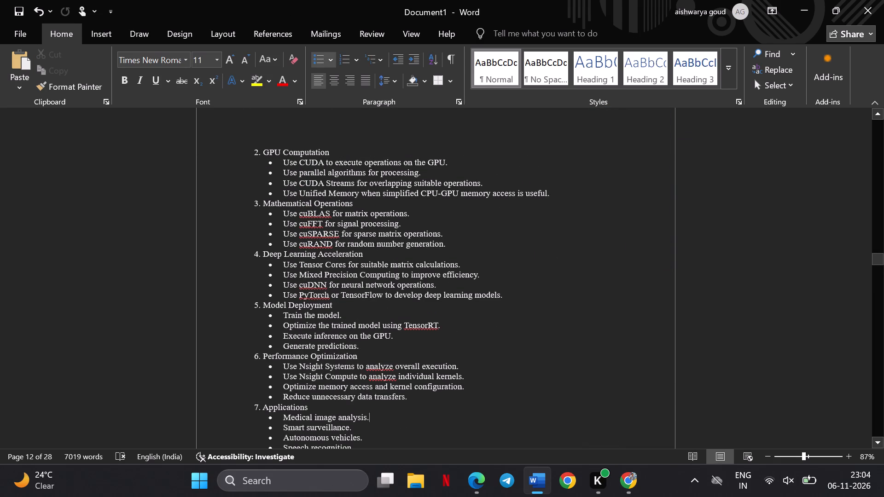
click(461, 345)
key(Return)
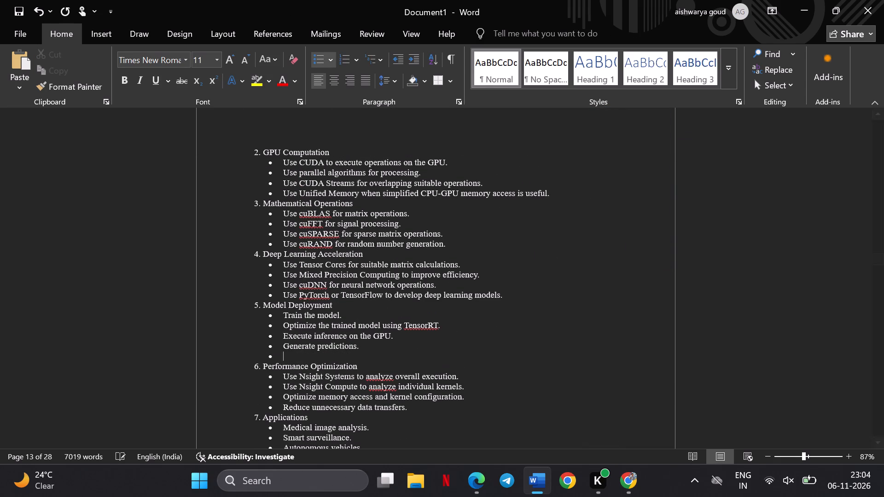
key(BackSpace)
key(BackSpace)
key(BackSpace)
key(ctrl+v)
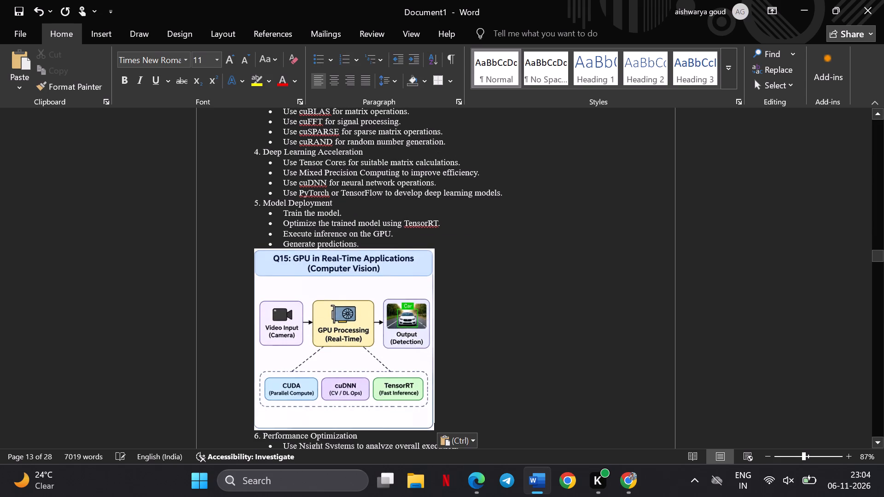
Place the Q15 diagram with text wrapping beside the Model Deployment and Performance Optimization sections, removing the empty line after "Generate predictions.".
click(331, 303)
click(513, 25)
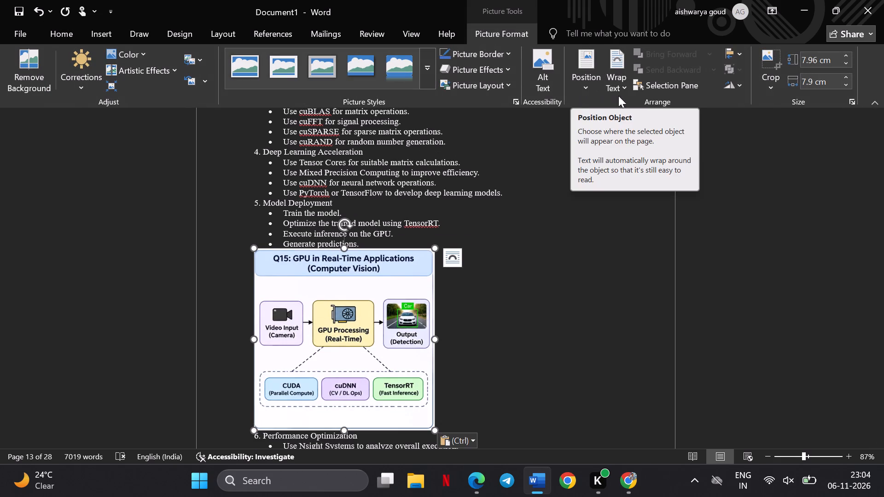
click(584, 86)
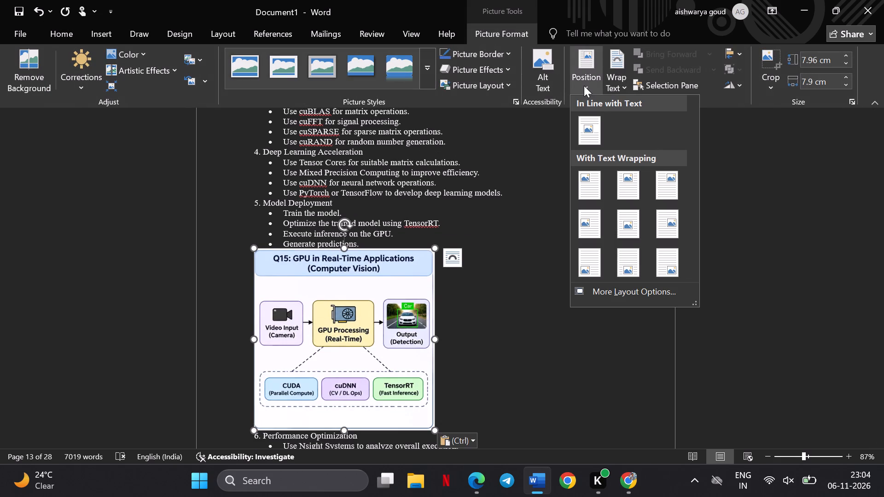
click(679, 212)
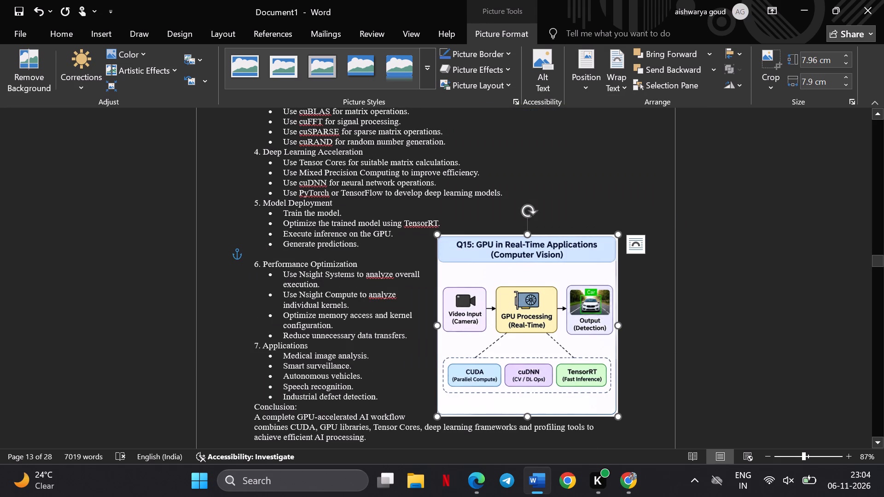
drag(559, 301, 608, 241)
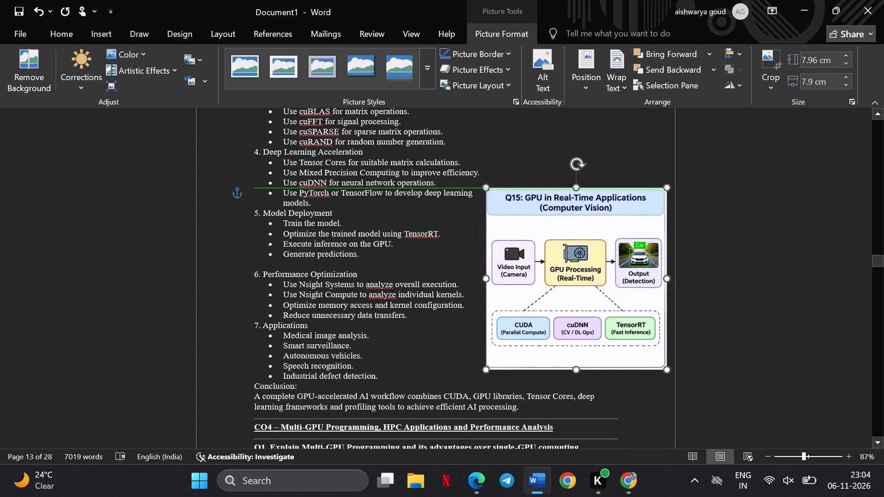
drag(608, 241, 603, 266)
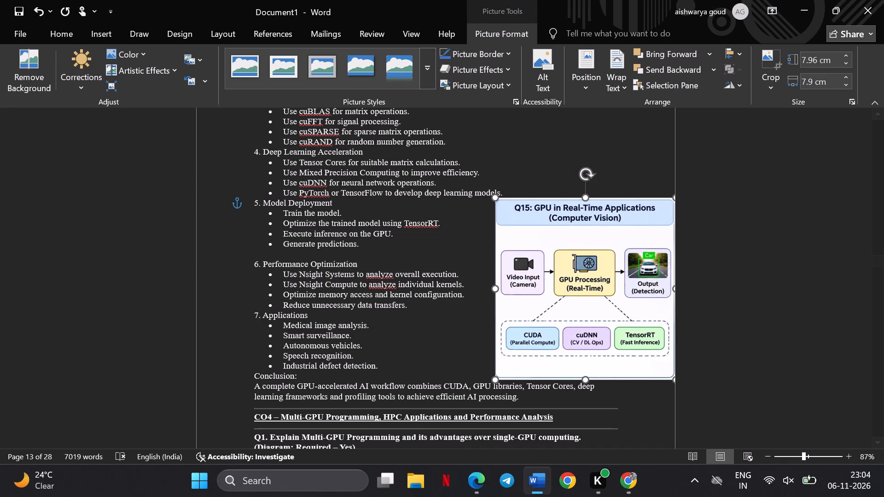
drag(588, 282, 555, 272)
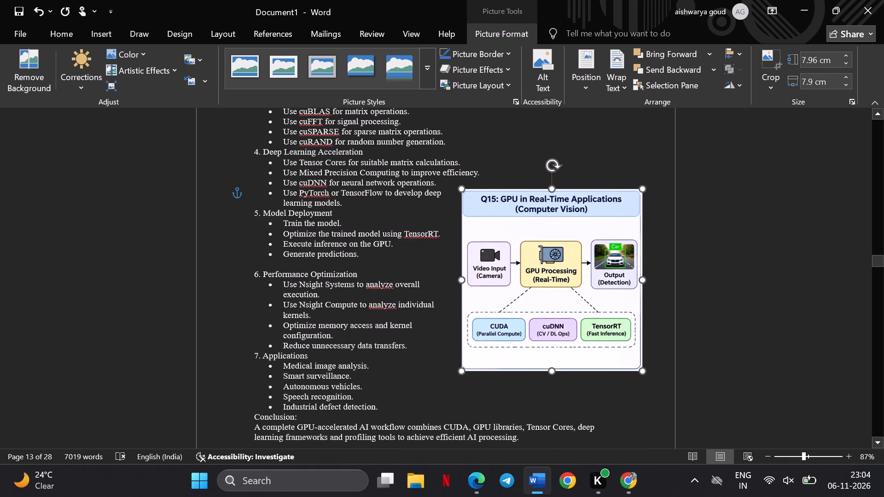
drag(555, 272, 570, 273)
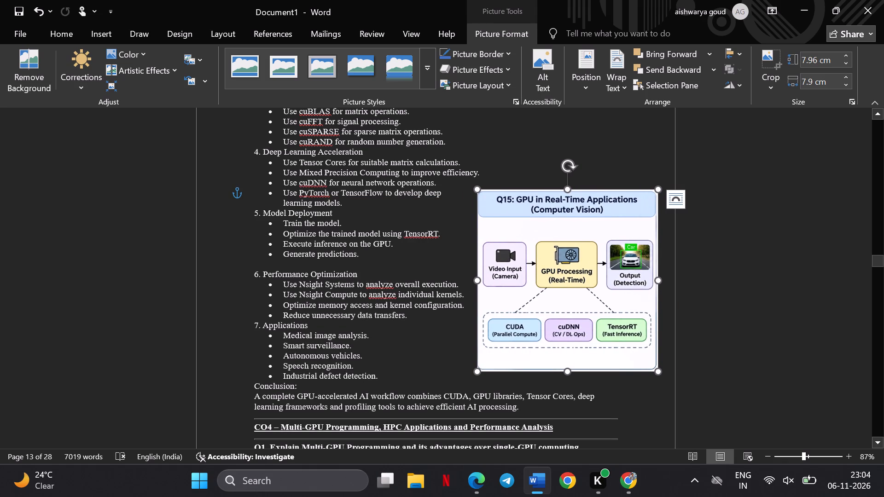
click(369, 261)
key(BackSpace)
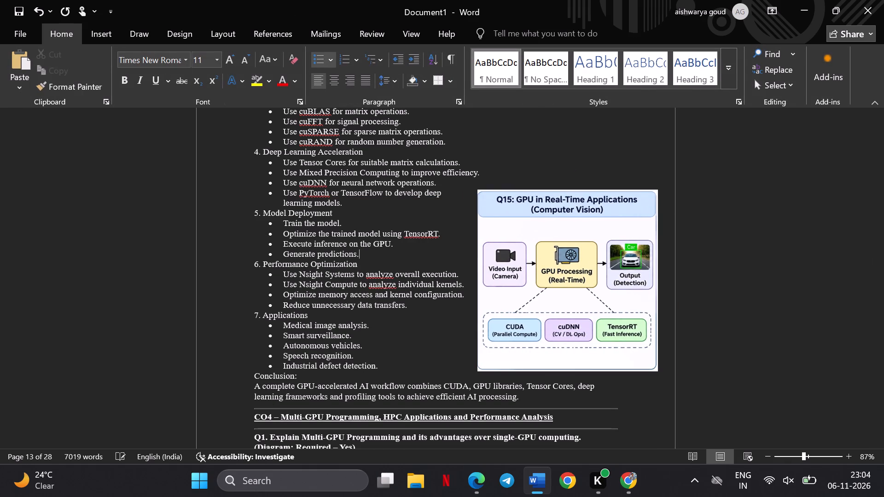
drag(553, 293, 570, 281)
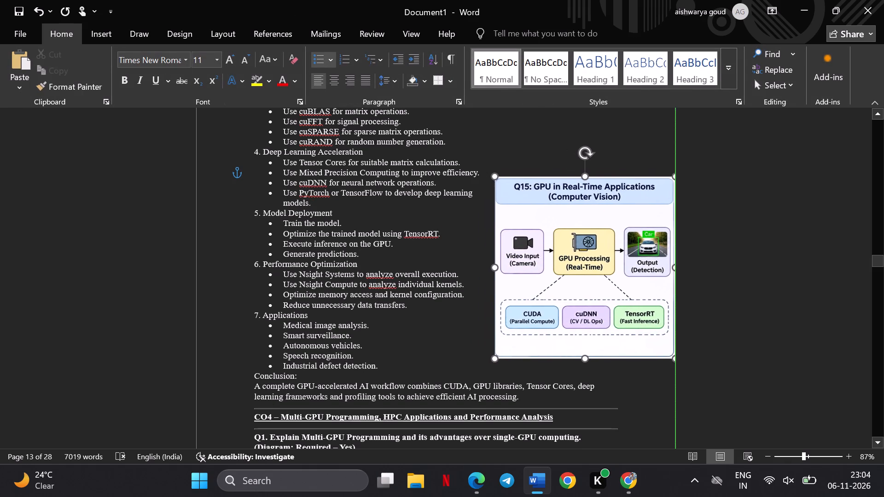
drag(570, 281, 561, 281)
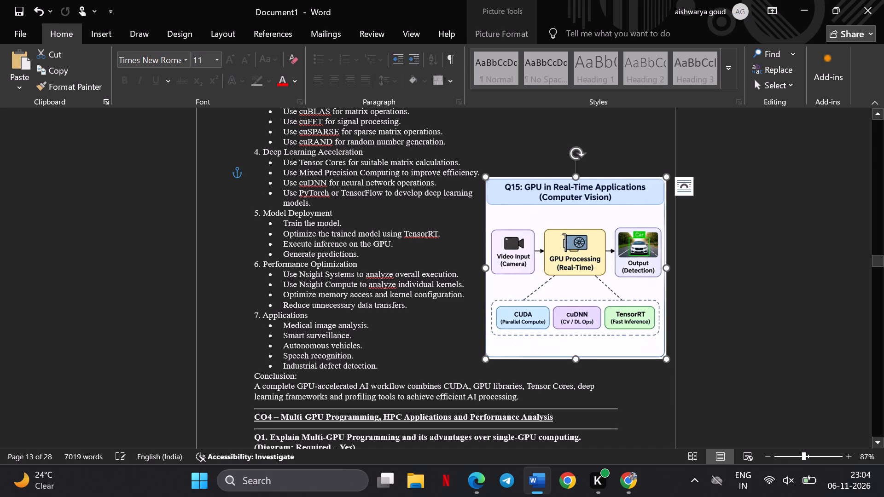
scroll(428, 307, down, 4)
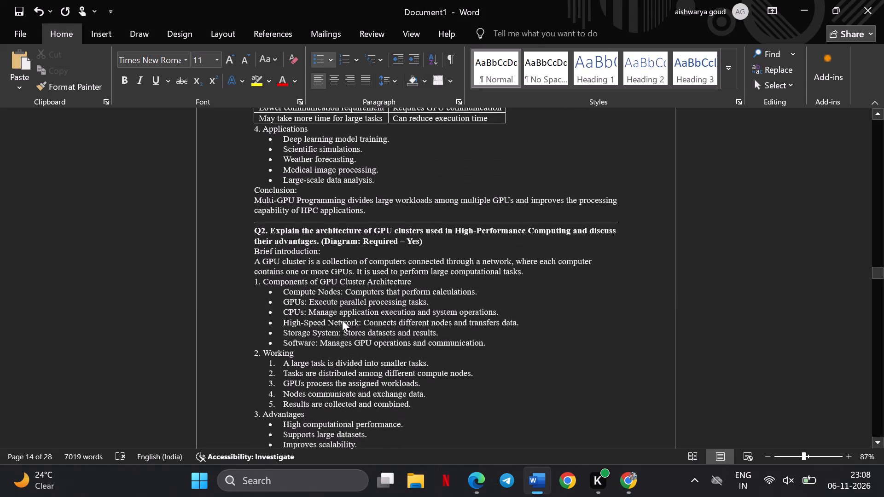
scroll(488, 292, down, 1)
click(498, 250)
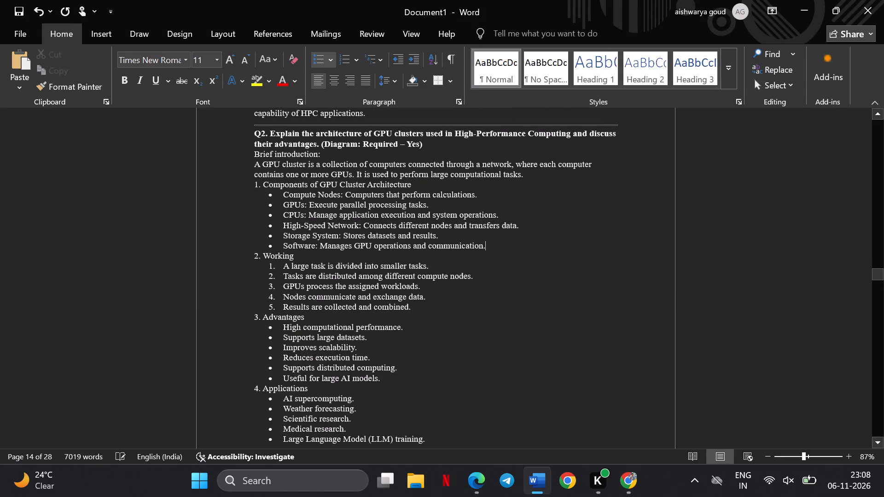
click(422, 312)
key(backslash)
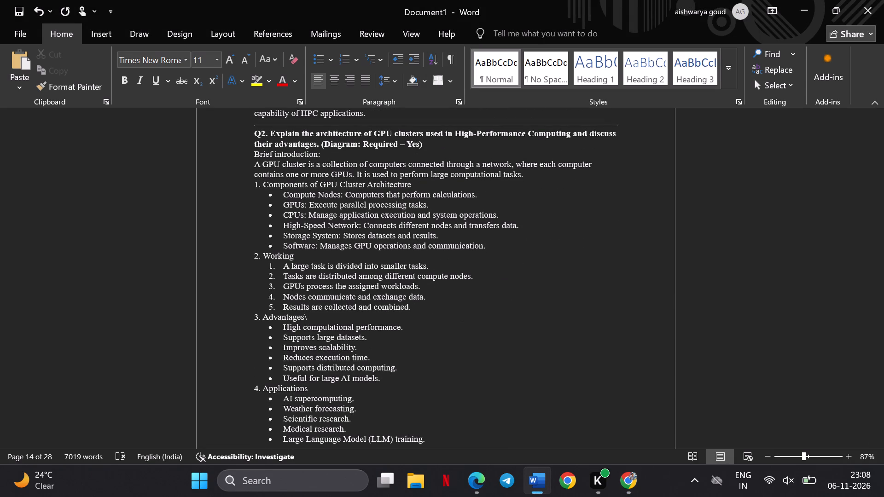
key(BackSpace)
click(419, 309)
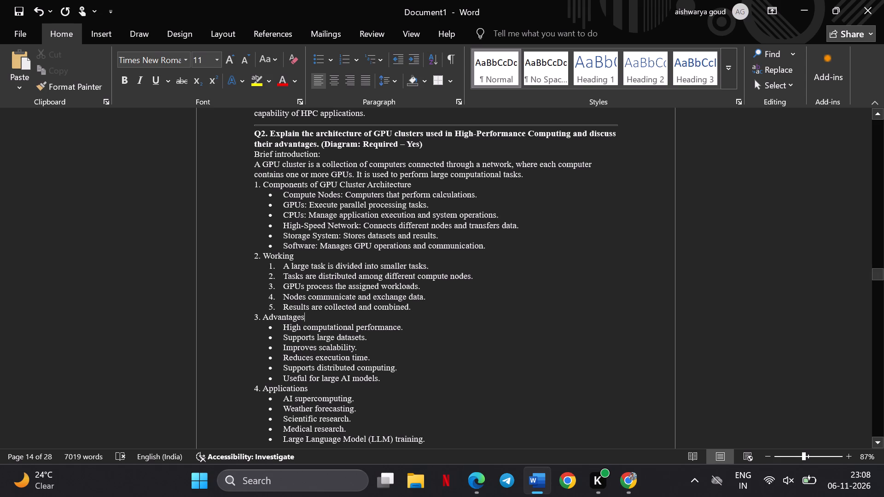
key(Return)
key(BackSpace)
key(BackSpace)
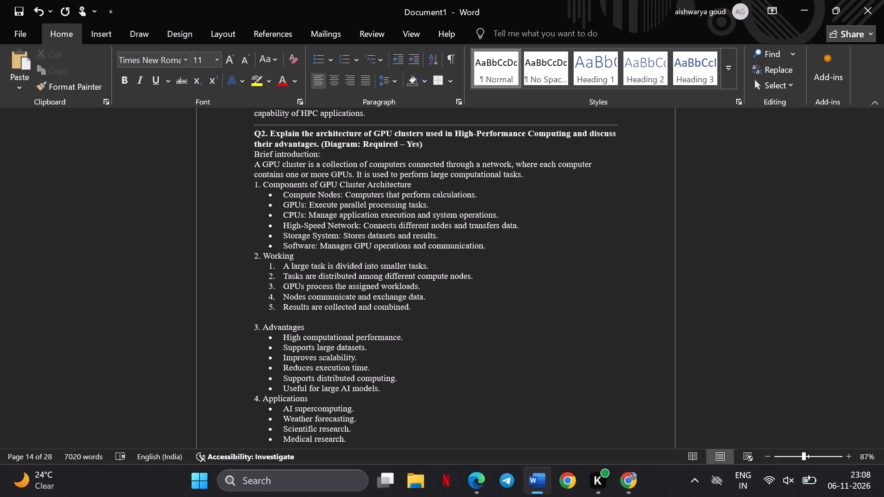
key(BackSpace)
key(ctrl+v)
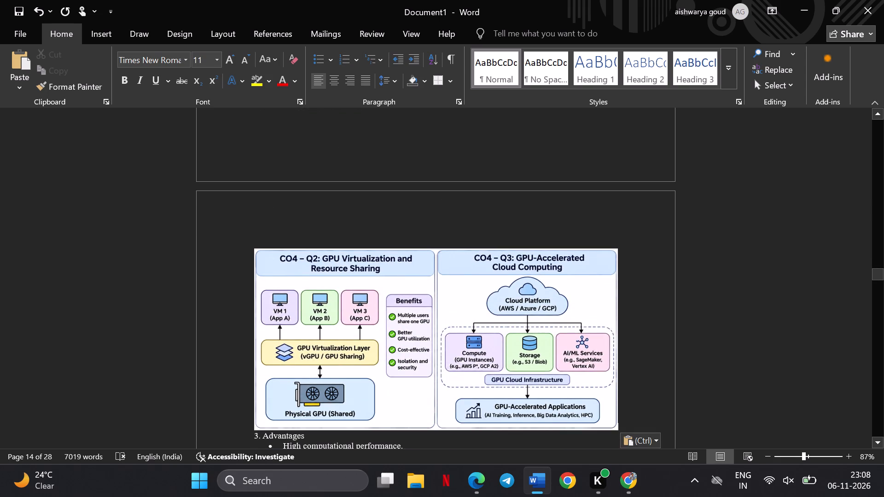
Crop the pasted diagram to its CO4 – Q3 GPU-Accelerated Cloud Computing half to copy that half, and undo the crop.
click(369, 300)
click(526, 30)
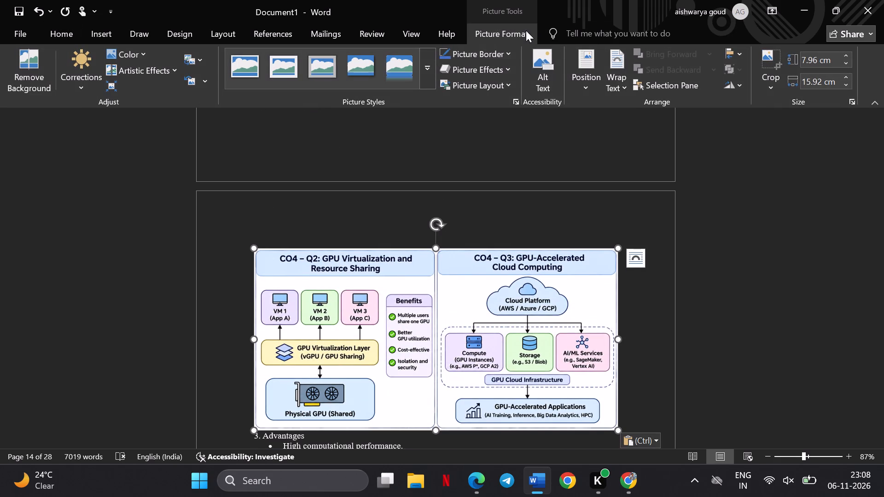
click(764, 65)
drag(256, 334, 256, 334)
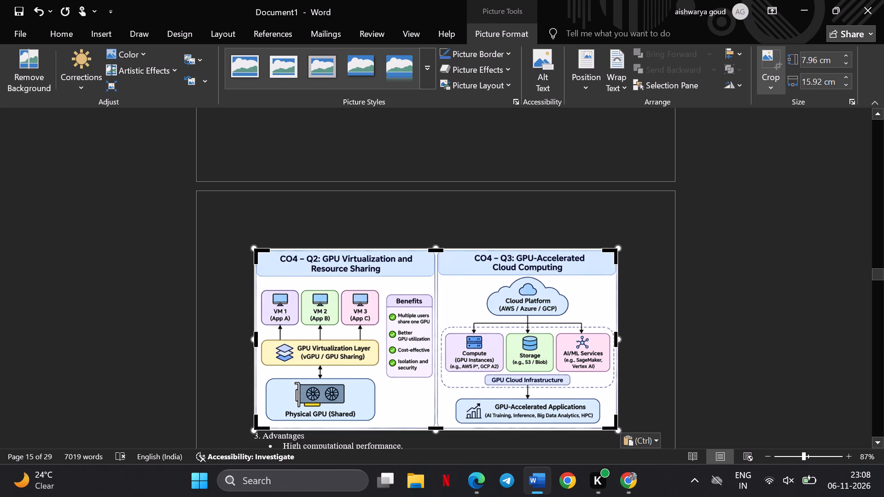
drag(256, 334, 434, 348)
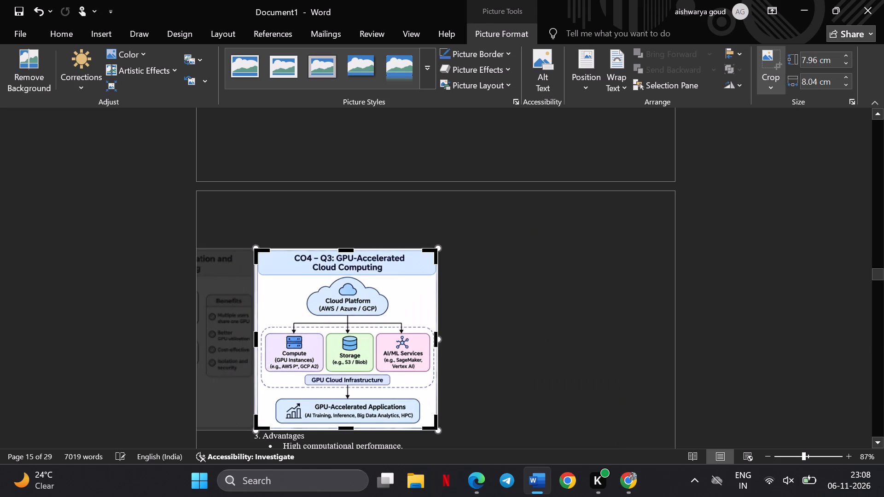
key(ctrl+c)
key(ctrl+z)
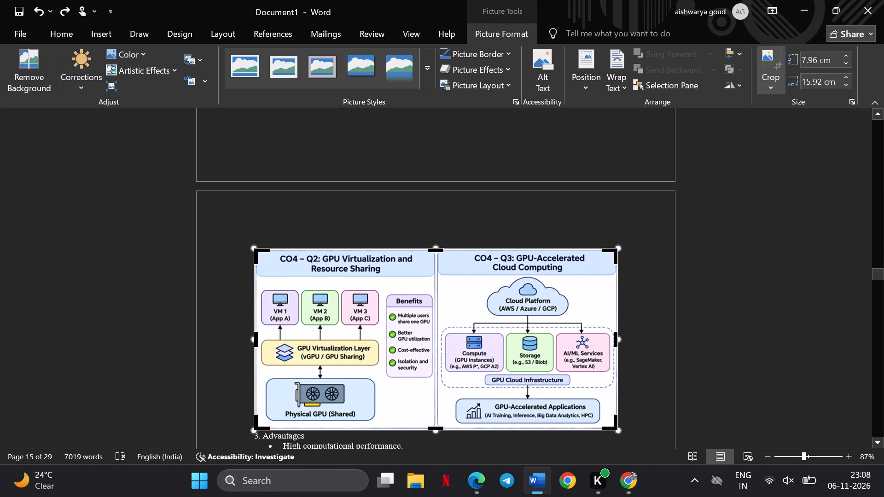
Crop the combined diagram to its CO4 – Q2 GPU Virtualization and Resource Sharing half, 7.98 cm wide.
drag(615, 341, 436, 334)
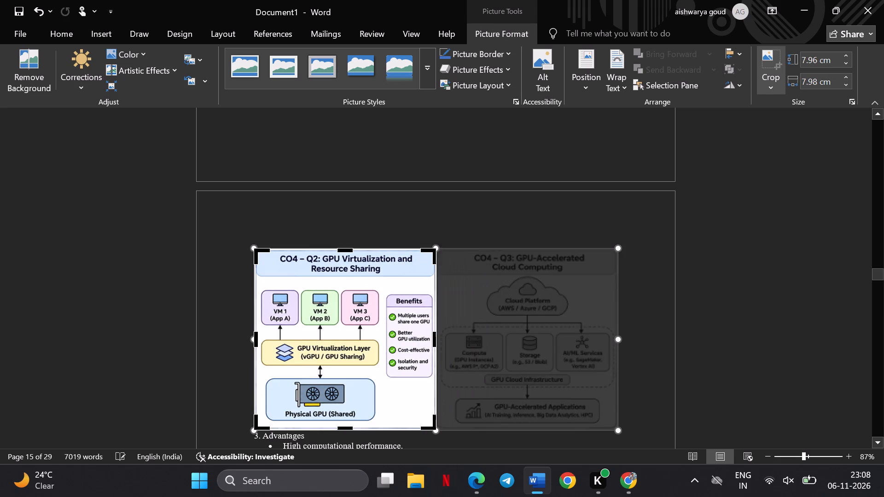
click(638, 165)
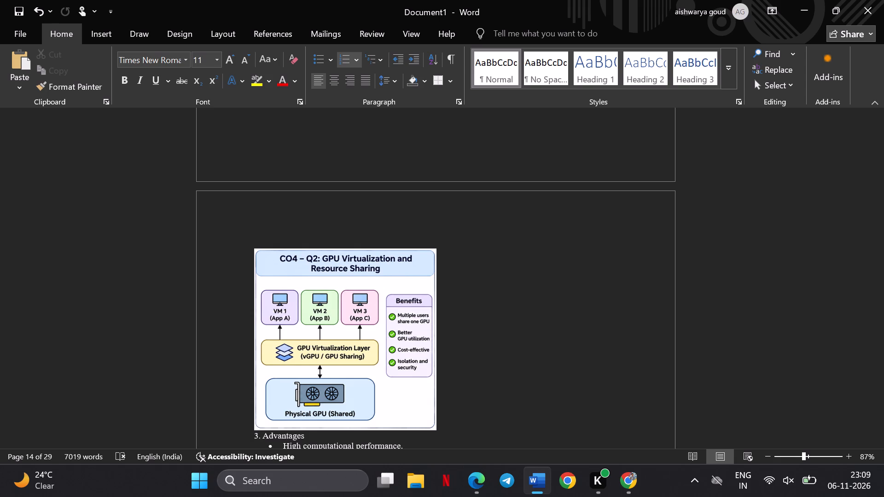
Position the CO4 – Q2 diagram at the page's bottom right with square text wrapping.
scroll(638, 165, up, 4)
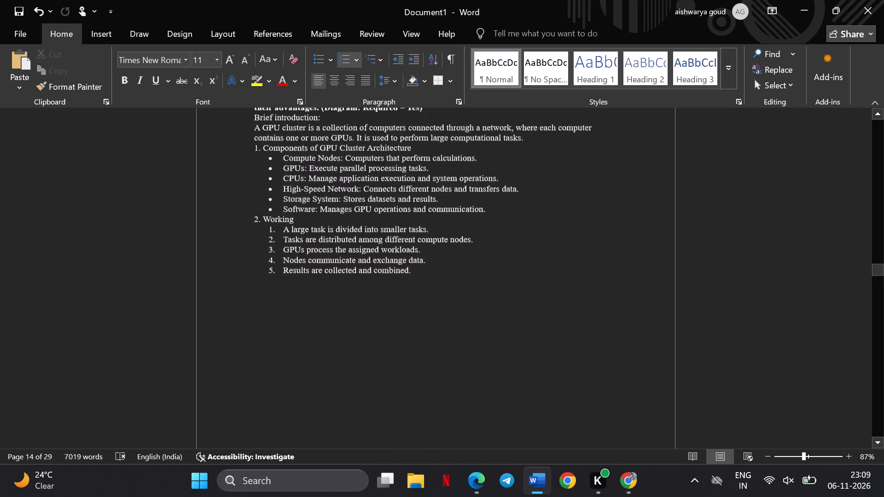
scroll(638, 165, down, 3)
drag(369, 261, 380, 295)
click(380, 295)
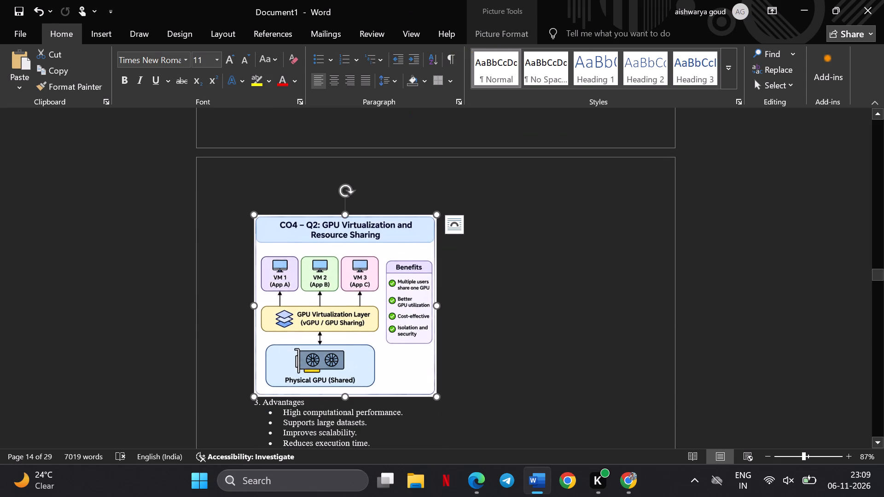
click(494, 35)
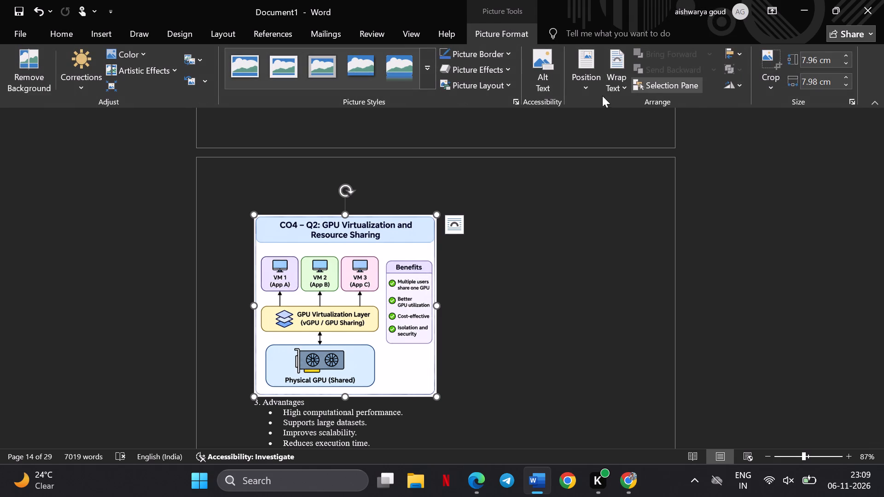
click(589, 82)
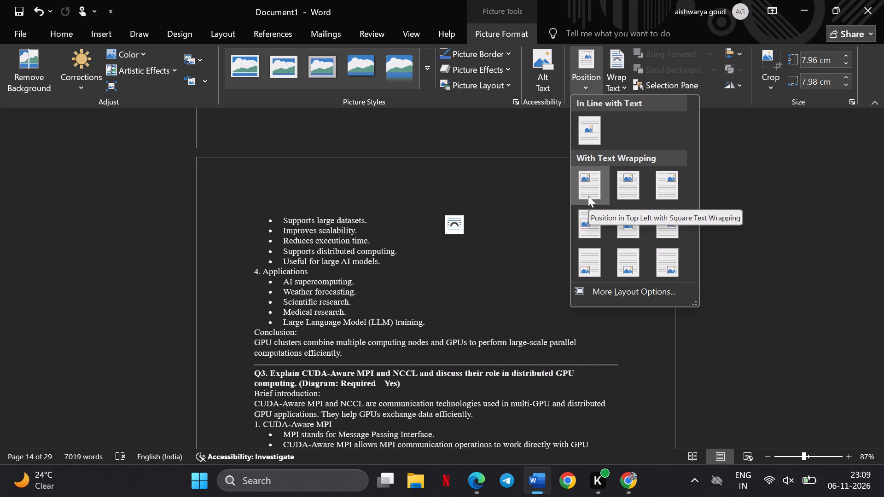
scroll(475, 213, right, 1)
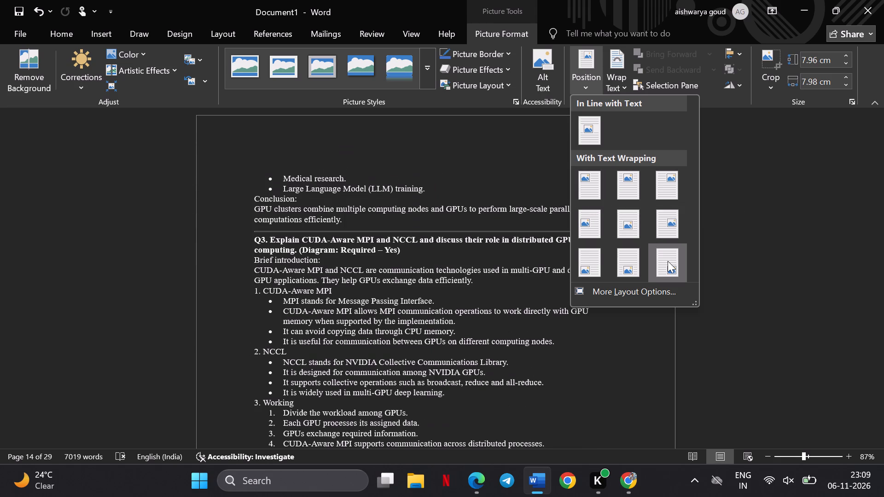
click(668, 261)
scroll(485, 248, down, 1)
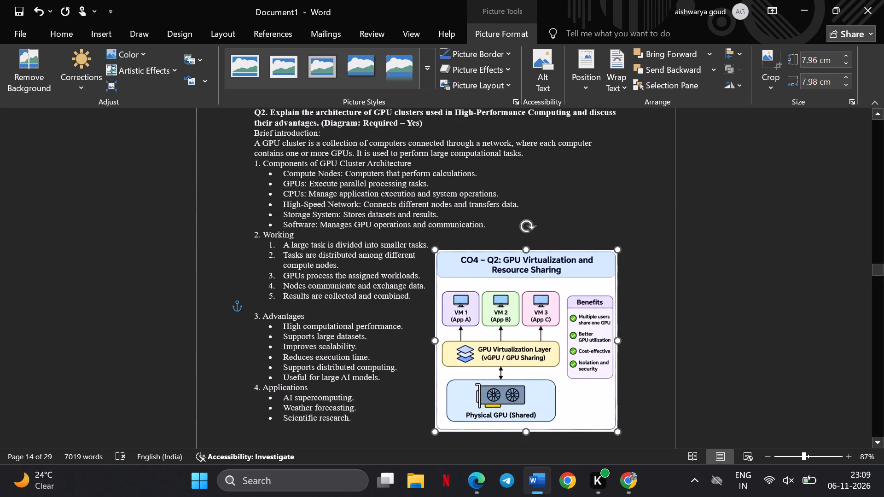
Move the CO4 – Q2 diagram beside the Working, Advantages and Applications lists and remove the blank line above the Advantages heading.
drag(535, 320, 576, 301)
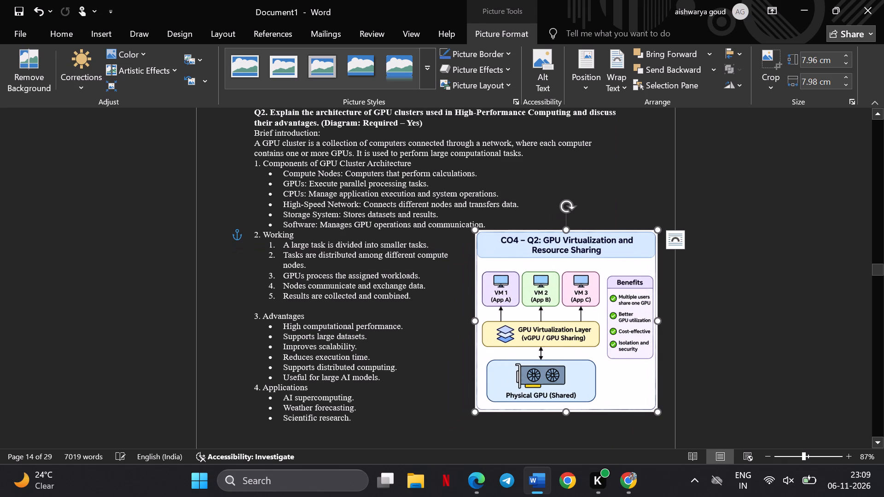
click(322, 305)
key(BackSpace)
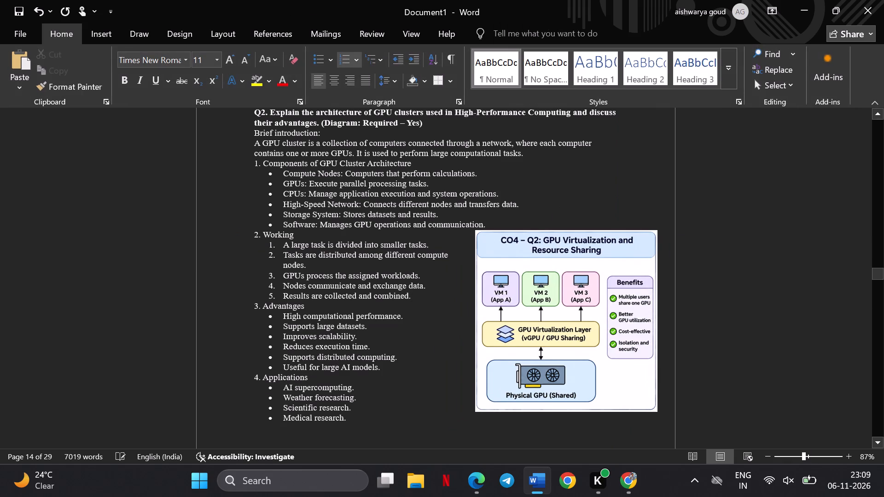
drag(517, 338, 512, 353)
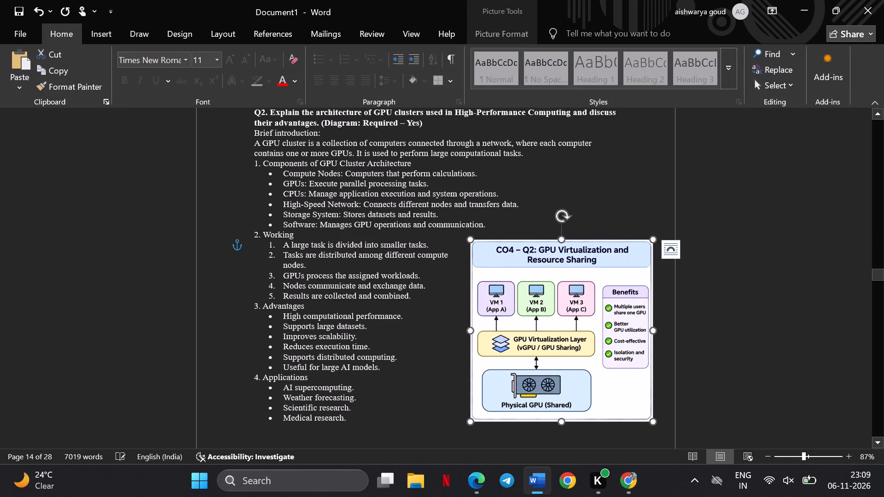
Paste the copied CO4 – Q3 diagram after the Advantages list in the Q3 CUDA-Aware MPI and NCCL answer.
scroll(361, 306, down, 3)
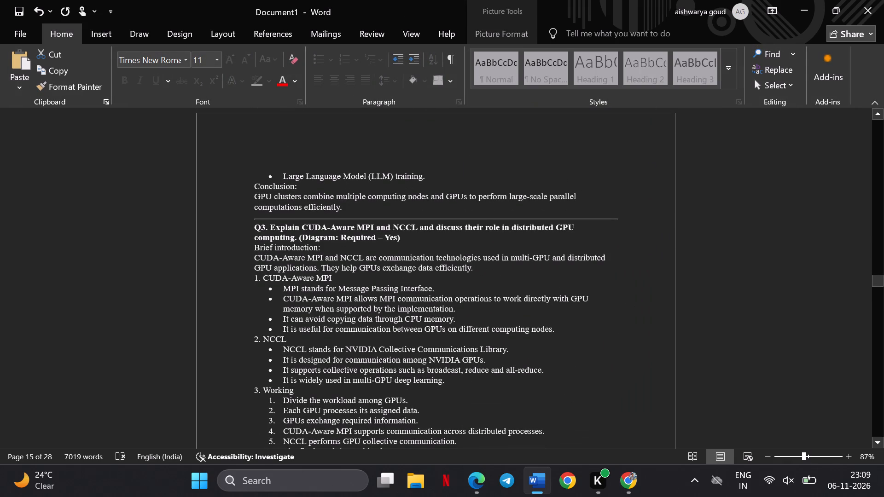
scroll(520, 356, down, 1)
scroll(483, 346, down, 1)
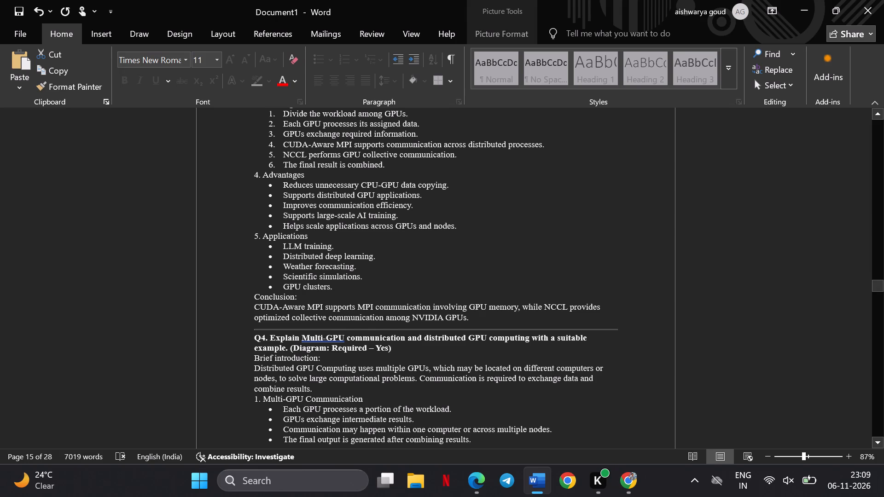
click(481, 240)
key(Return)
key(BackSpace)
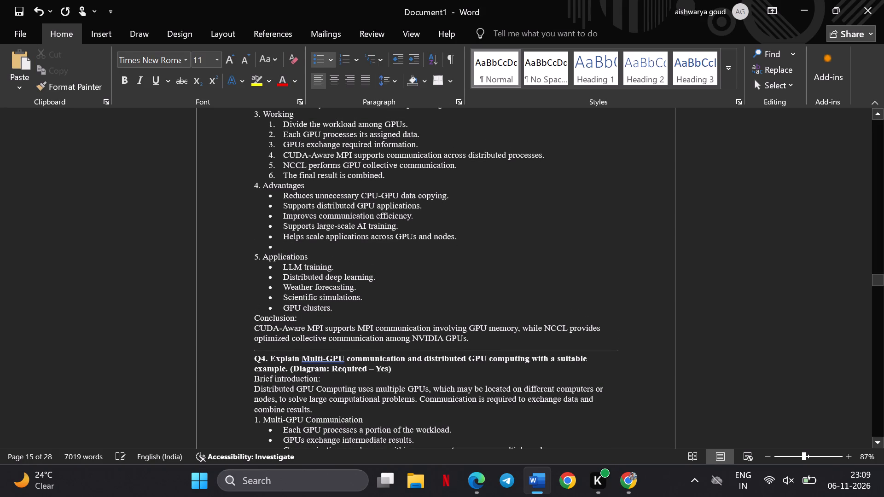
key(BackSpace)
key(BackSpace)
key(ctrl+v)
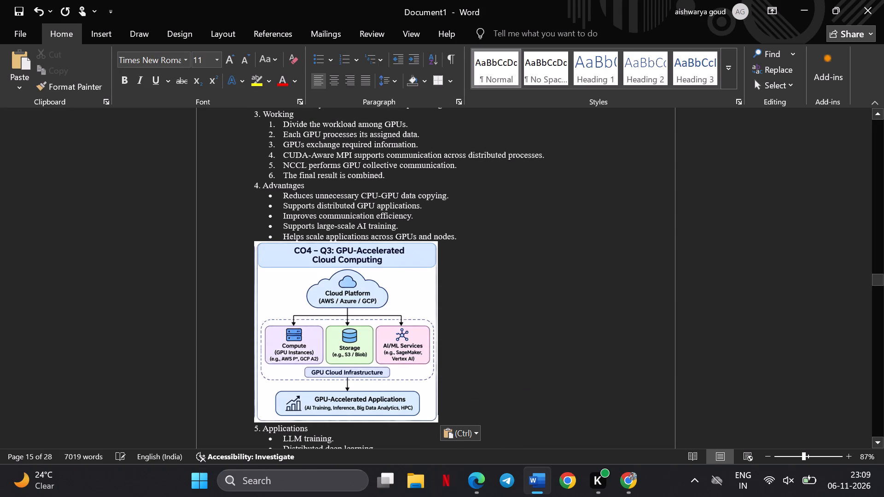
Check the Q2 diagram's placement beside its answer and the layout of the pages leading to the Q3 diagram.
click(371, 275)
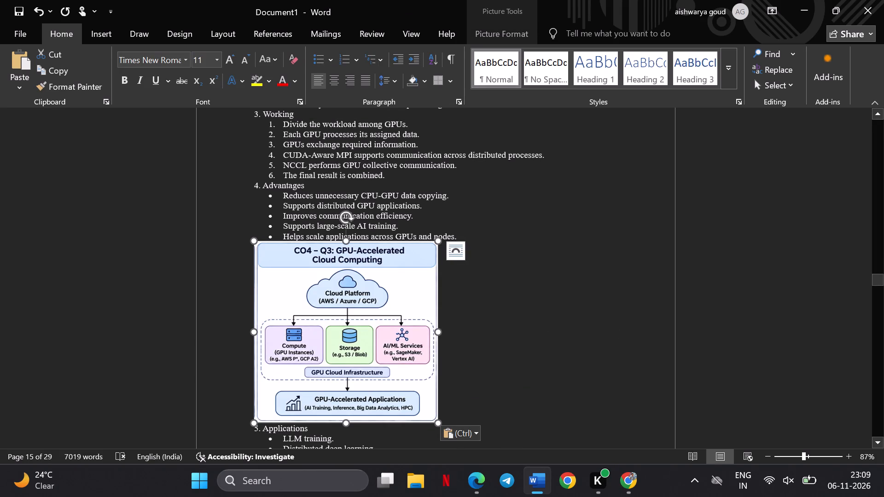
scroll(443, 312, up, 5)
click(604, 257)
scroll(604, 257, up, 1)
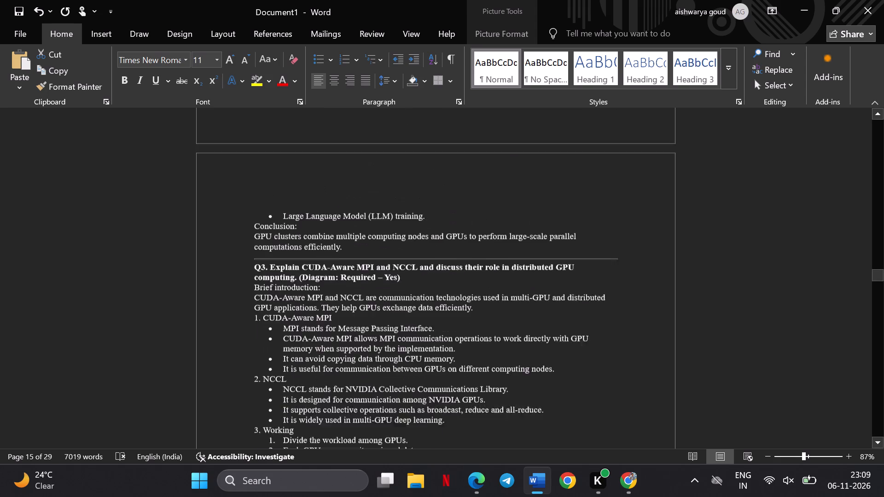
scroll(604, 257, up, 4)
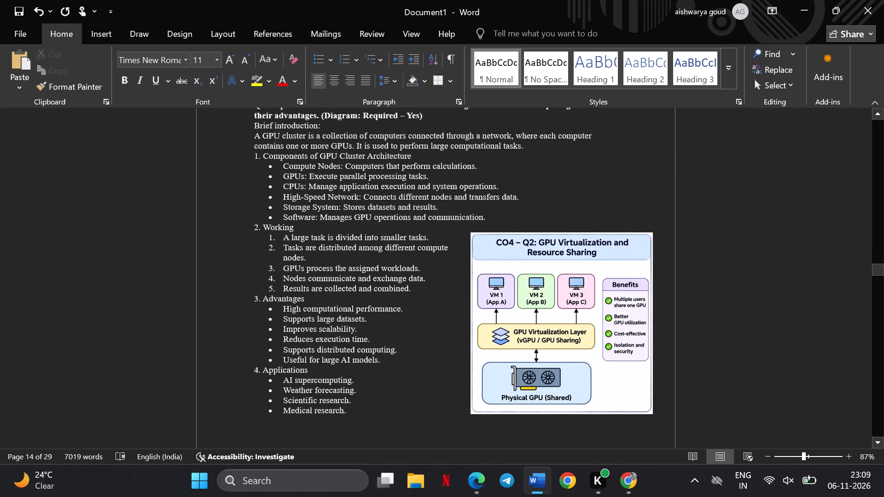
scroll(424, 305, down, 1)
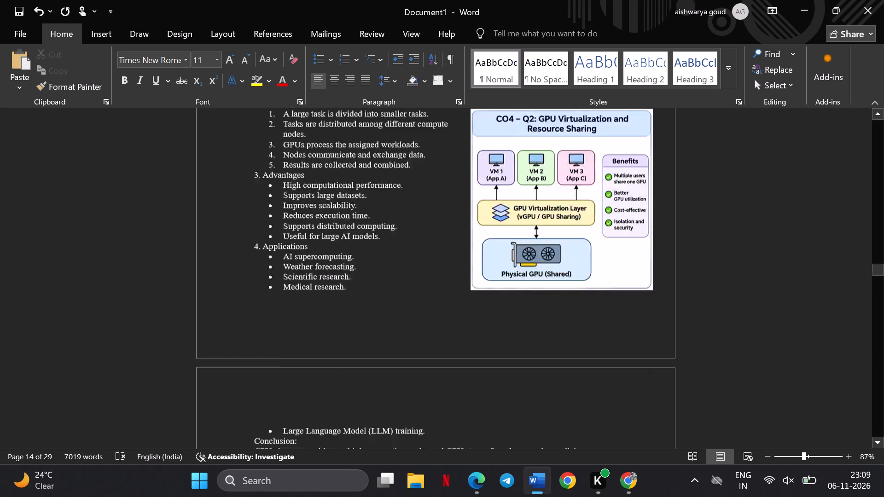
scroll(424, 305, down, 5)
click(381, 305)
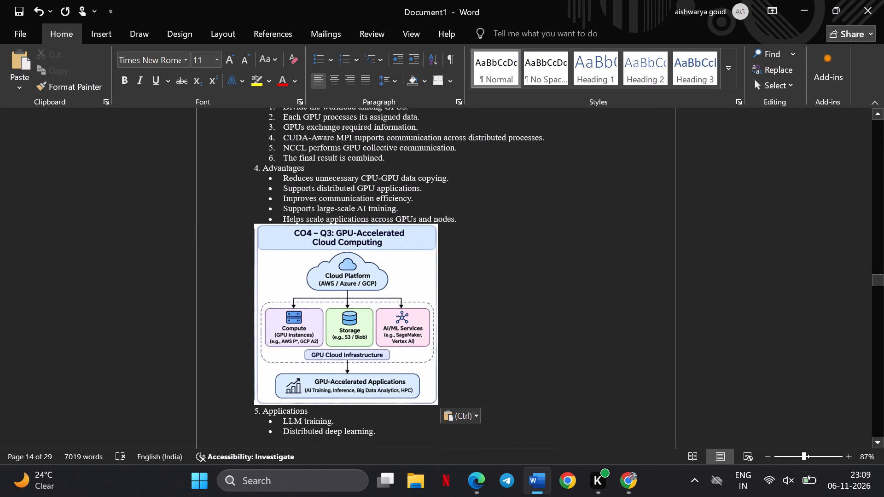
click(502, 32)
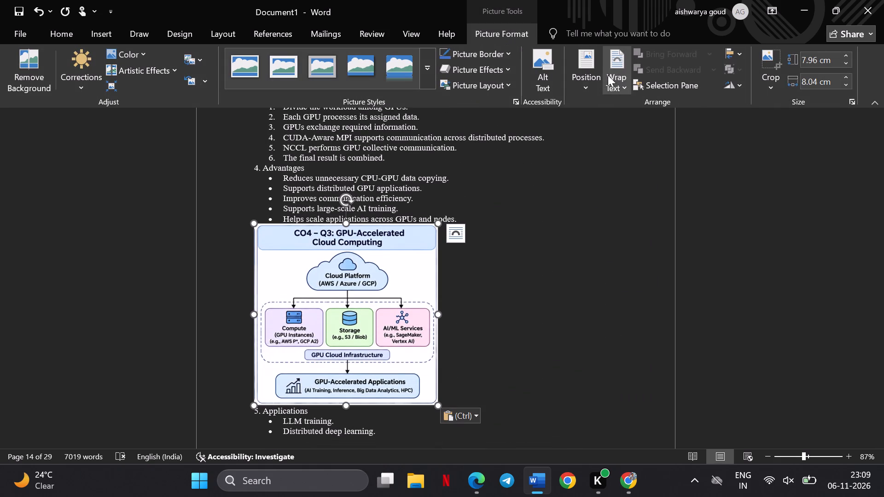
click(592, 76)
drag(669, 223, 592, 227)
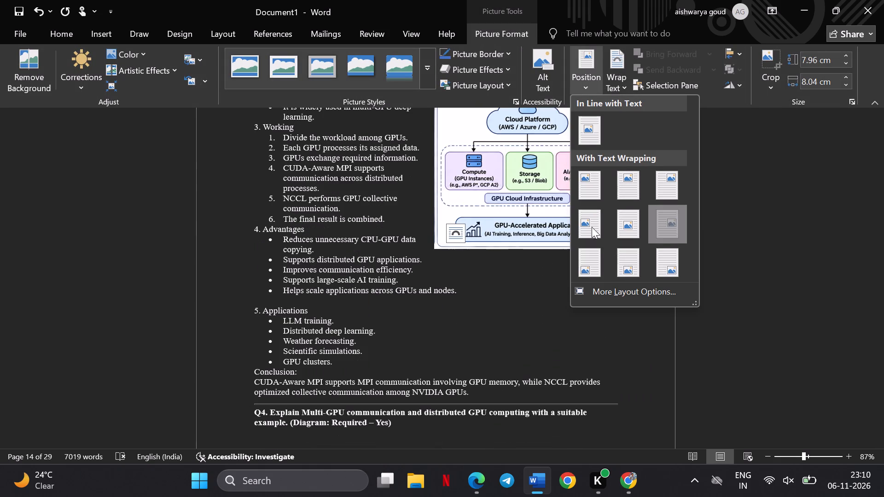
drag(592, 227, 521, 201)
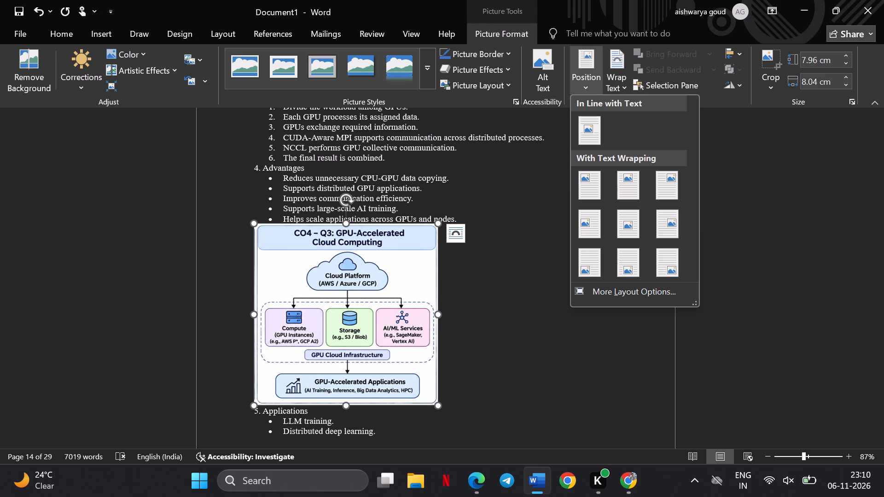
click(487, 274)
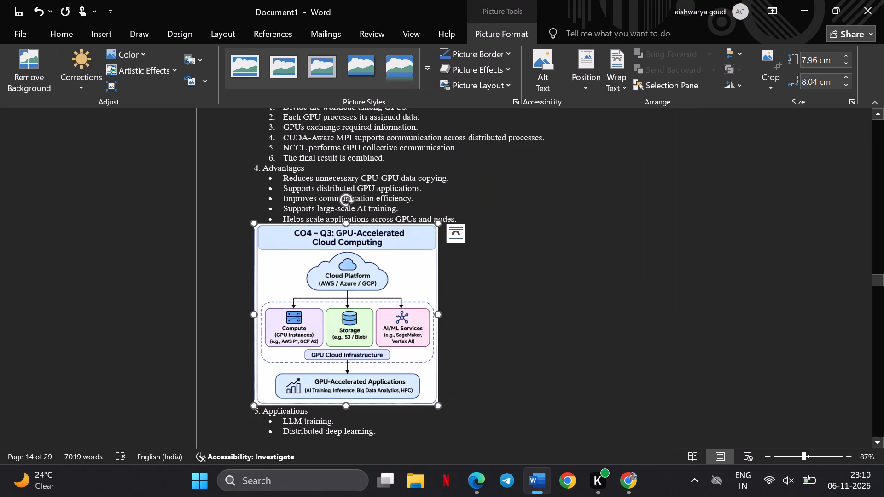
Position the CO4 – Q3 diagram at the page's middle right with square text wrapping.
click(427, 271)
drag(427, 271, 512, 264)
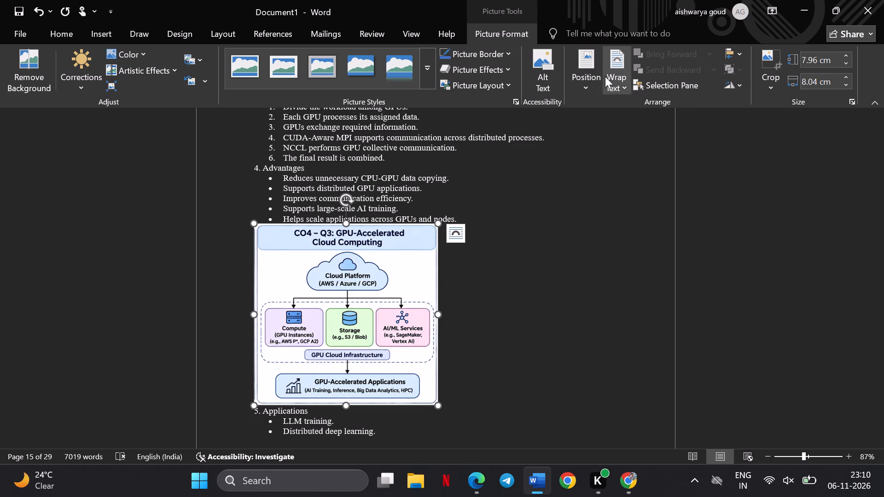
click(587, 76)
click(672, 229)
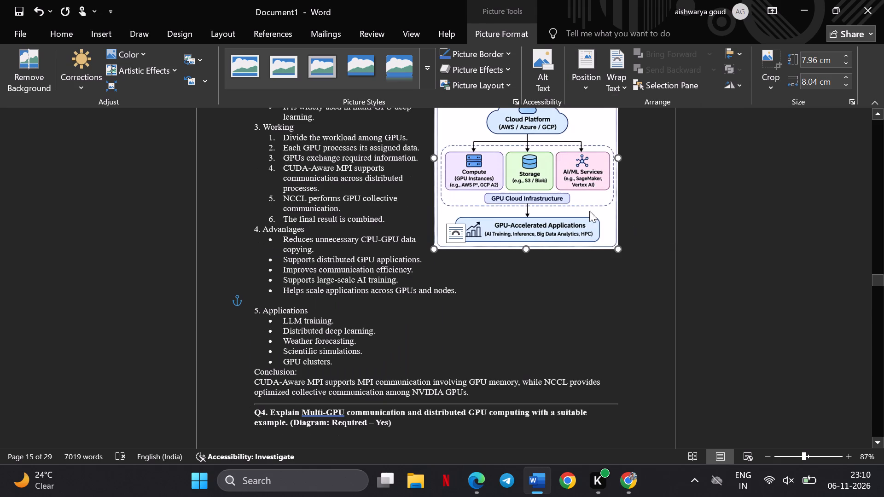
Move the CO4 – Q3 diagram beside the Working, Advantages and Applications lists and remove the blank line above the Applications heading.
drag(523, 202, 551, 242)
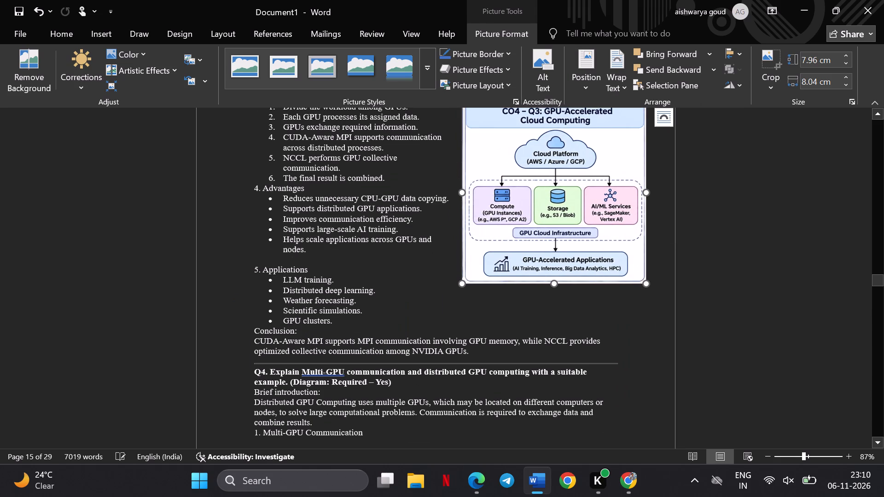
click(354, 258)
key(BackSpace)
scroll(406, 260, up, 1)
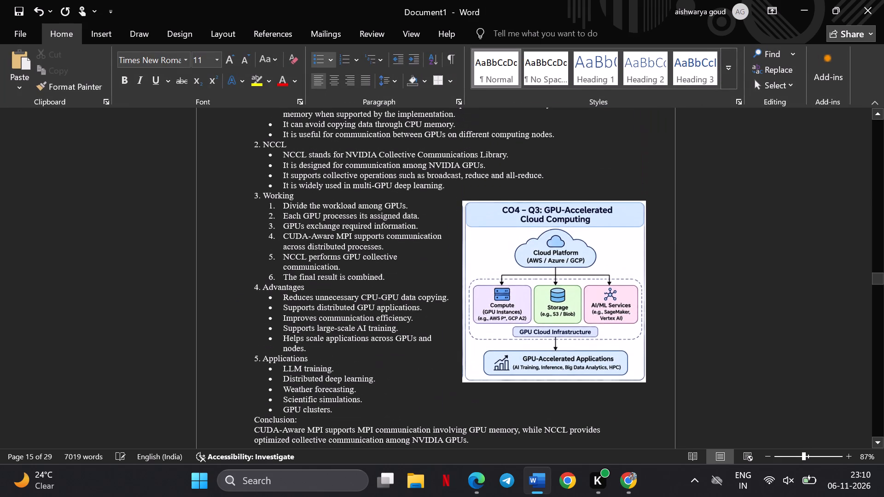
scroll(406, 260, up, 1)
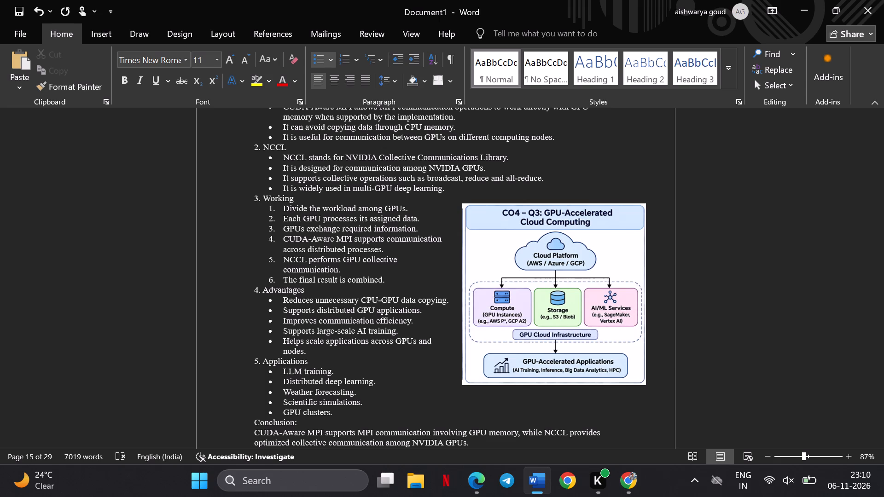
scroll(361, 305, right, 1)
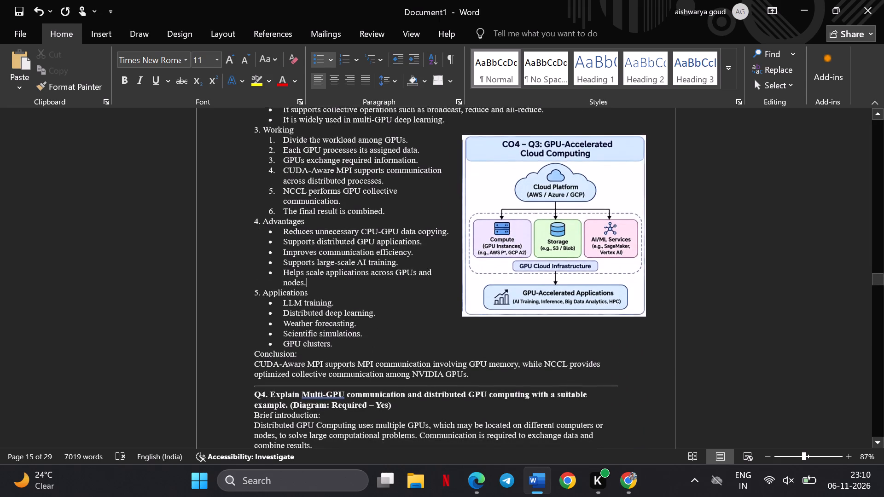
scroll(361, 305, down, 2)
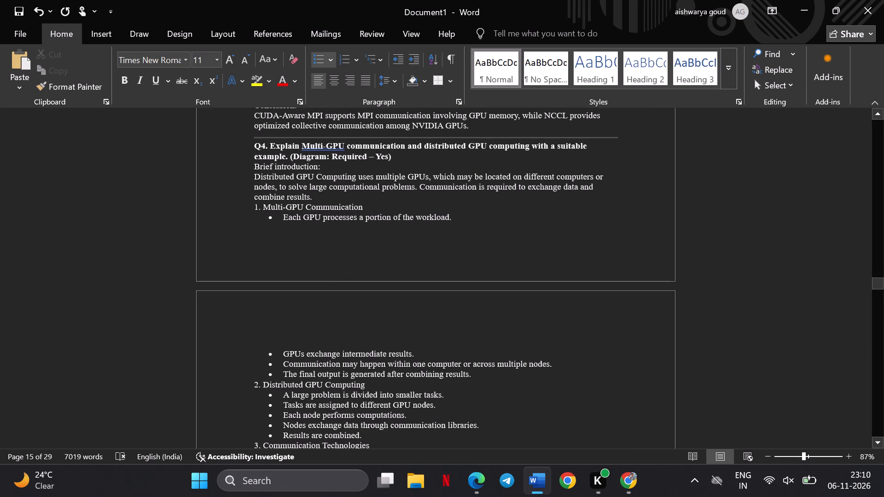
scroll(361, 305, down, 2)
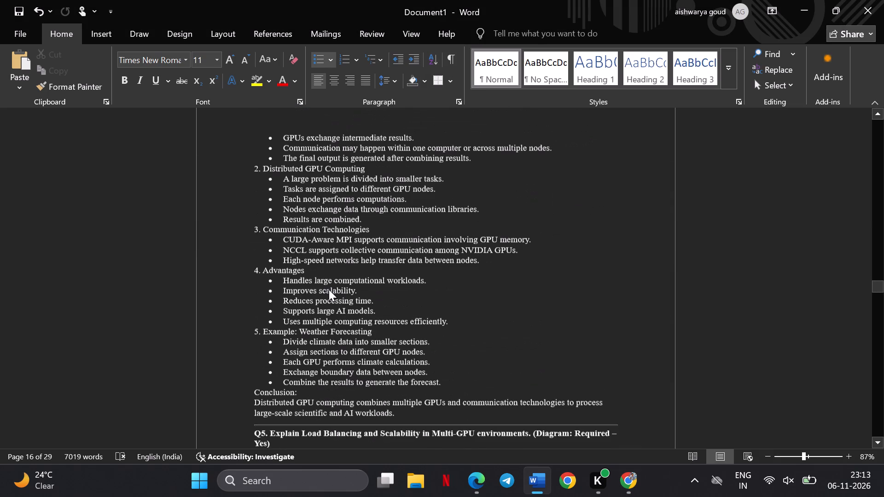
scroll(329, 289, down, 1)
click(488, 265)
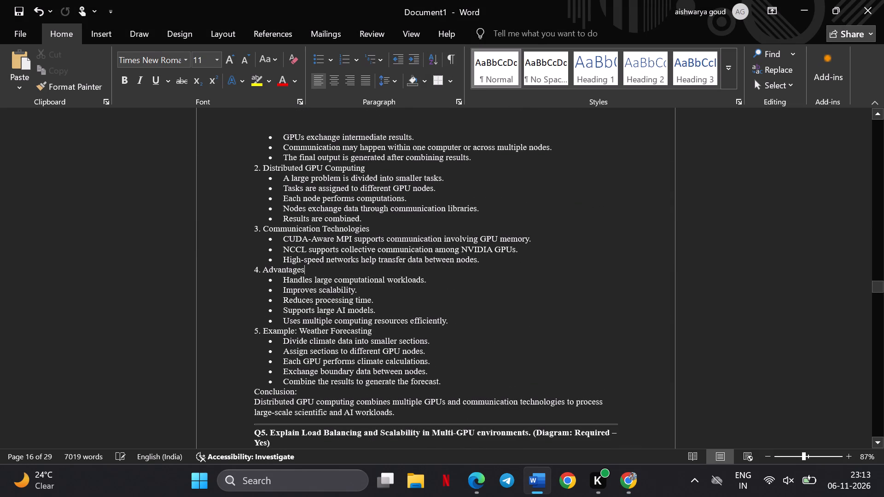
click(490, 256)
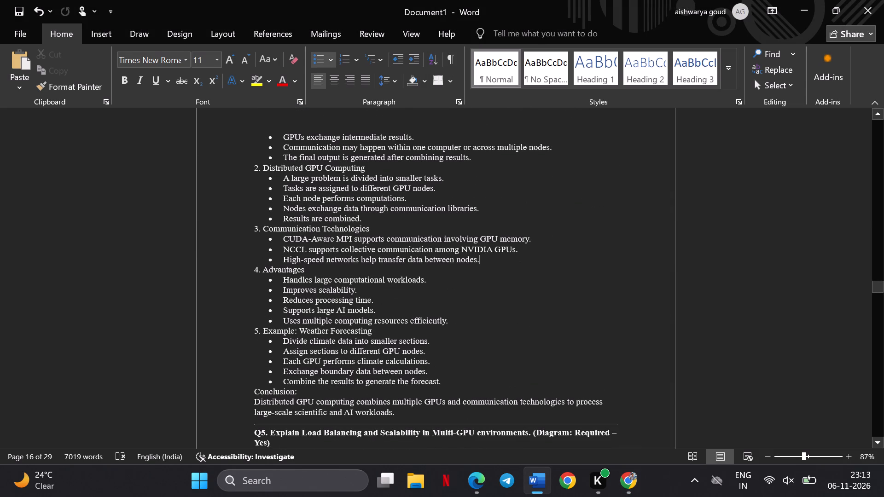
key(Return)
key(BackSpace)
key(BackSpace)
key(BackSpace)
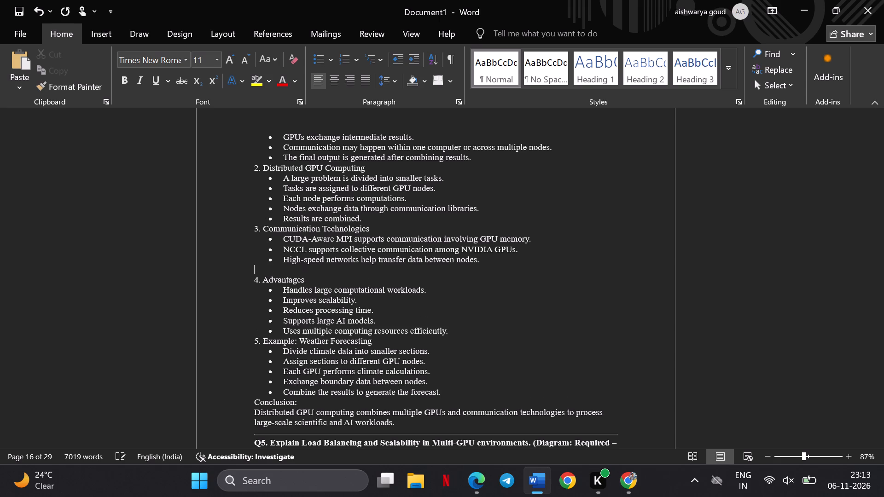
key(ctrl+v)
Select the pasted Q4/Q5 diagram and activate cropping on it.
click(472, 341)
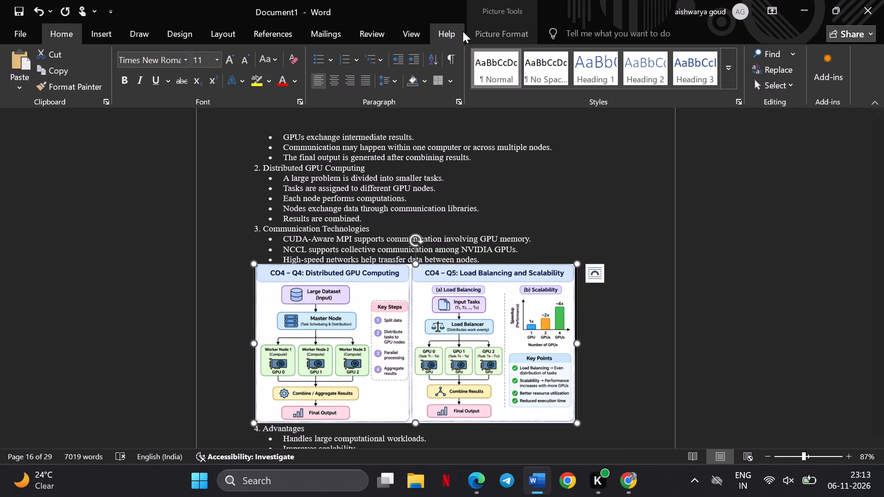
click(484, 31)
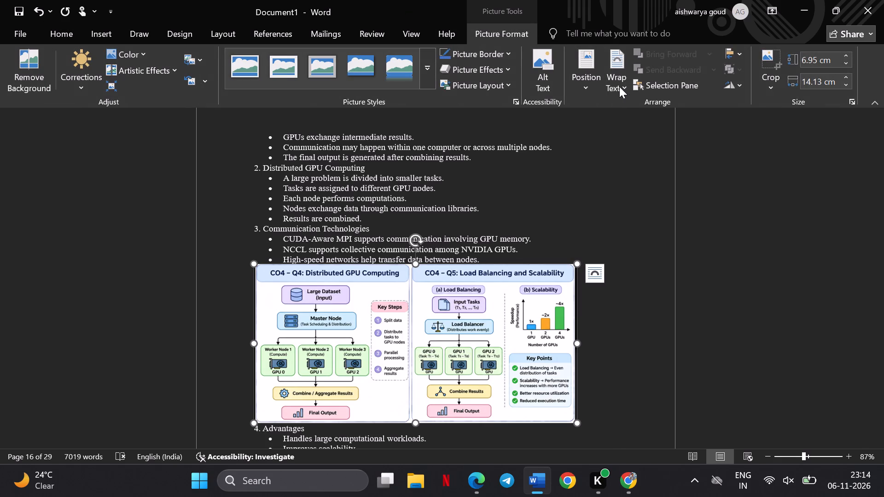
click(583, 87)
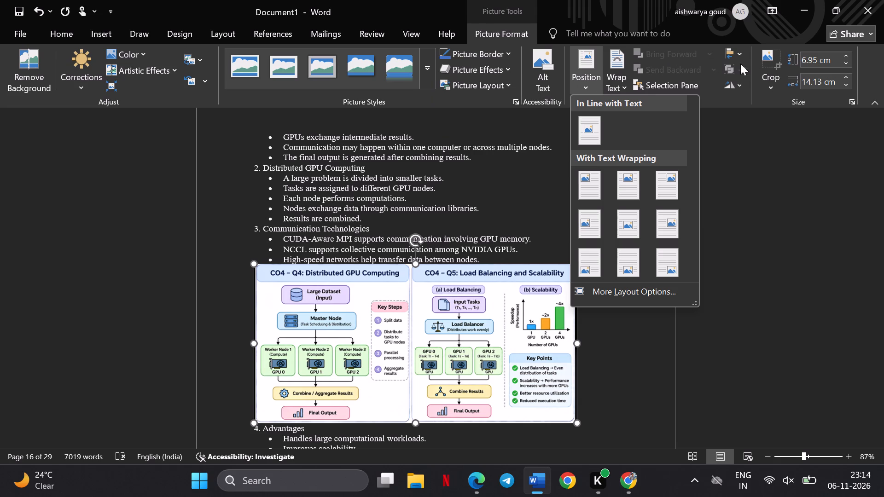
click(762, 66)
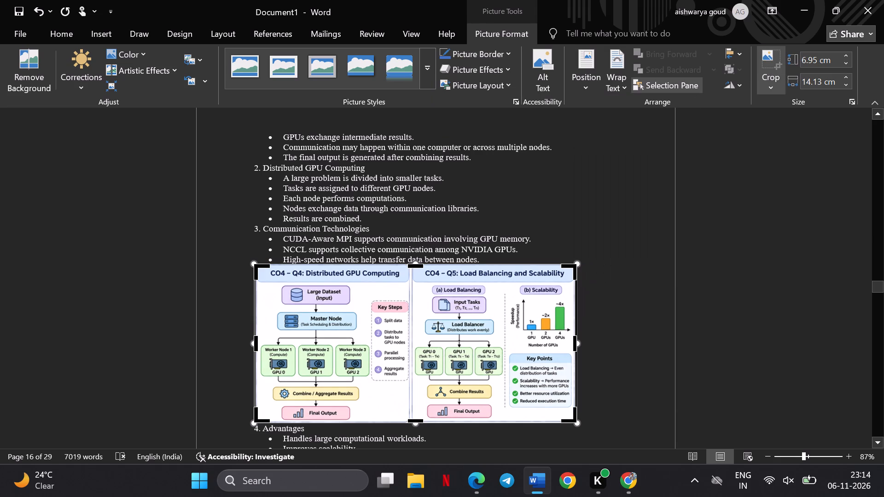
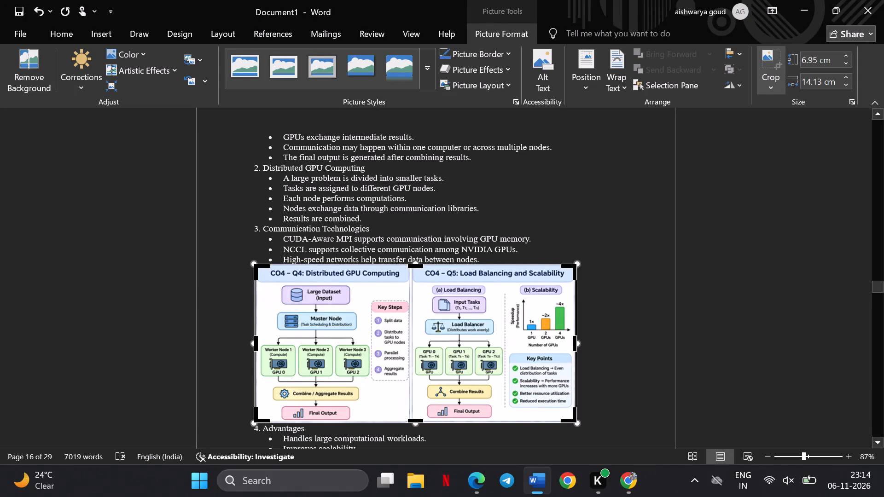
Crop the pasted picture to only the Q4 Distributed GPU Computing diagram, about 6.8 cm wide.
drag(573, 341, 408, 341)
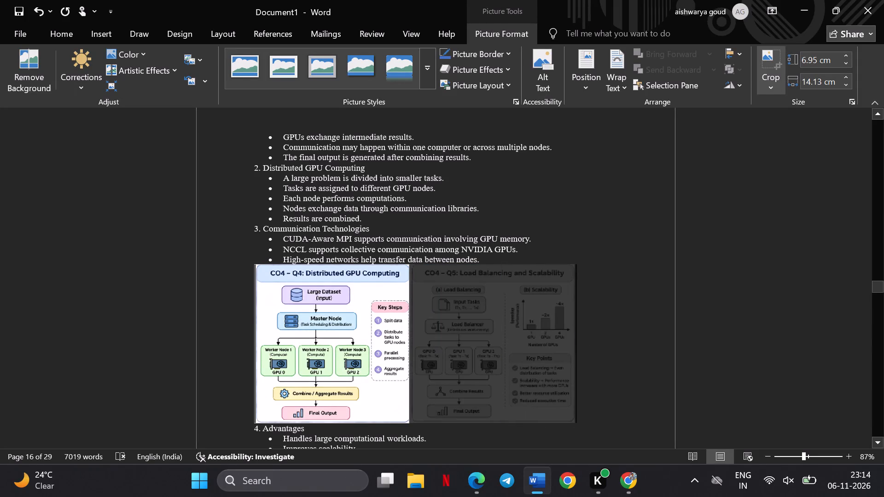
drag(408, 341, 410, 341)
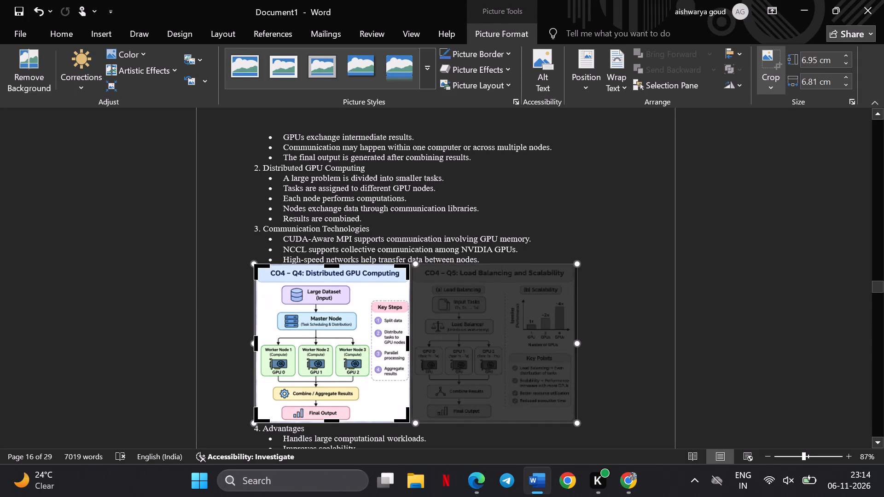
click(634, 337)
Position the cropped Q4 diagram at the page's middle right with text wrapping.
scroll(634, 337, down, 1)
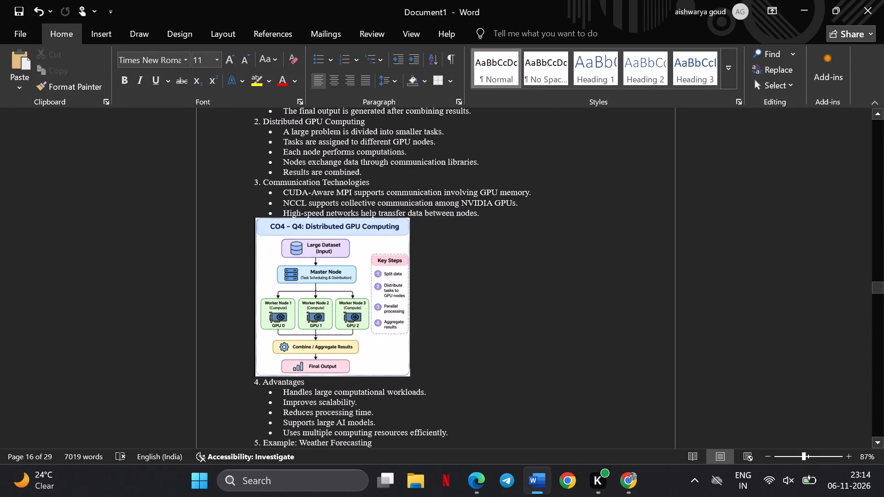
click(351, 248)
click(500, 37)
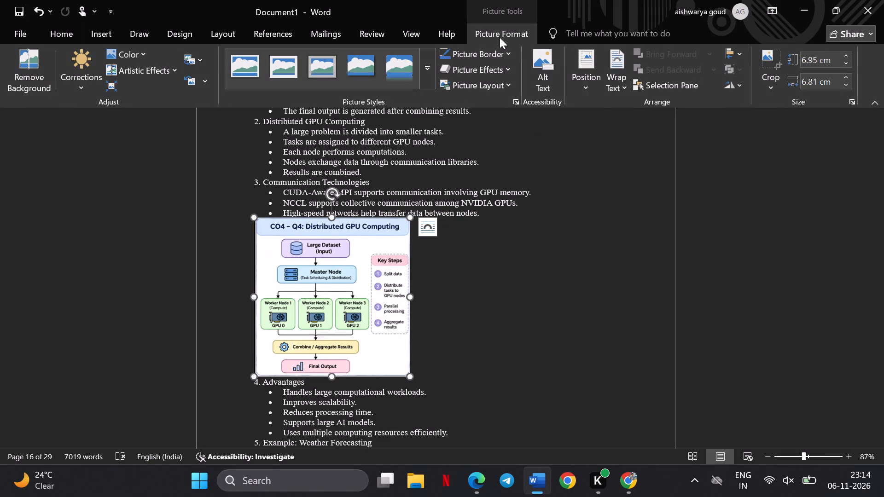
click(583, 80)
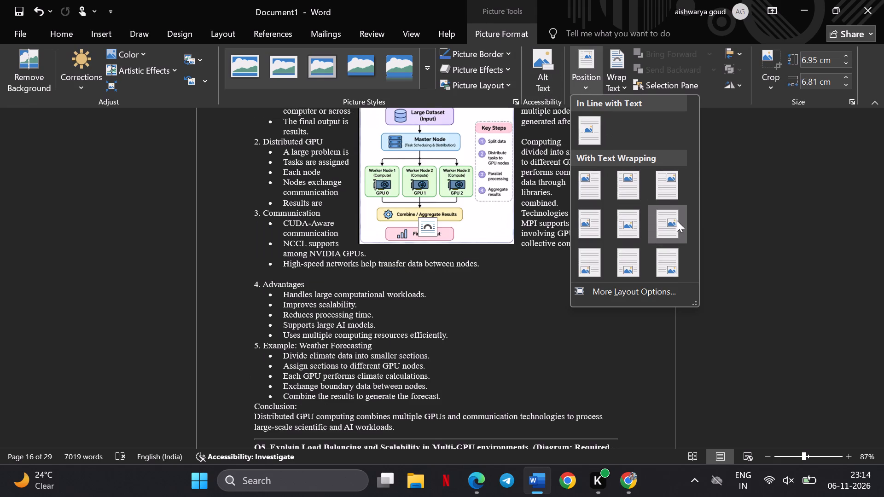
click(678, 226)
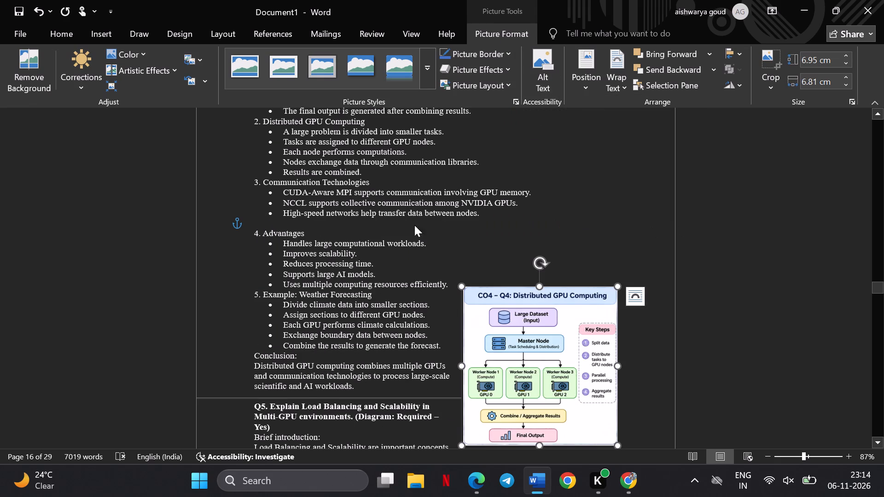
Delete the empty line left above the "4. Advantages" heading of the Q4 answer.
click(349, 221)
key(BackSpace)
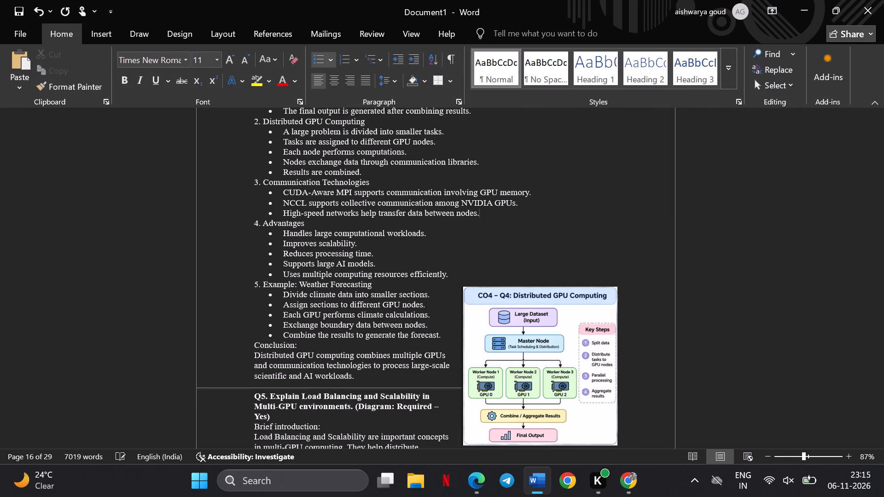
Move the Q4 diagram up and toward the page's right edge, beside the Communication Technologies section.
scroll(334, 176, up, 1)
drag(547, 395, 558, 291)
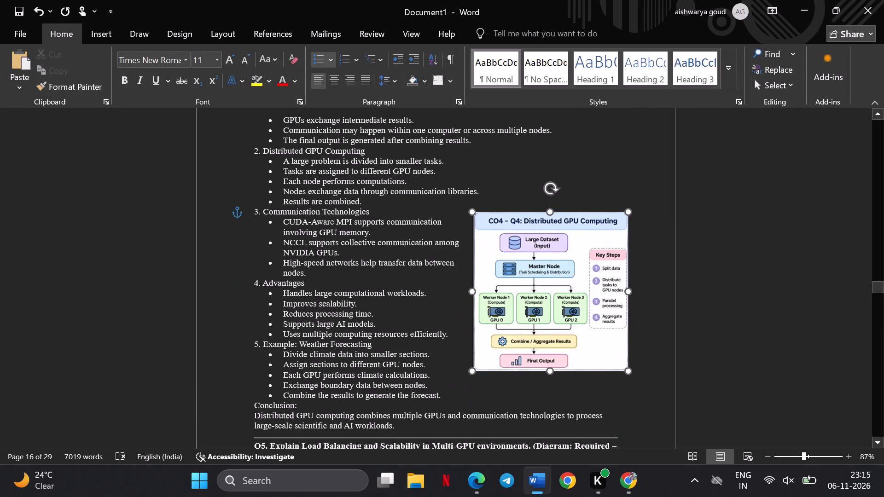
drag(558, 291, 598, 260)
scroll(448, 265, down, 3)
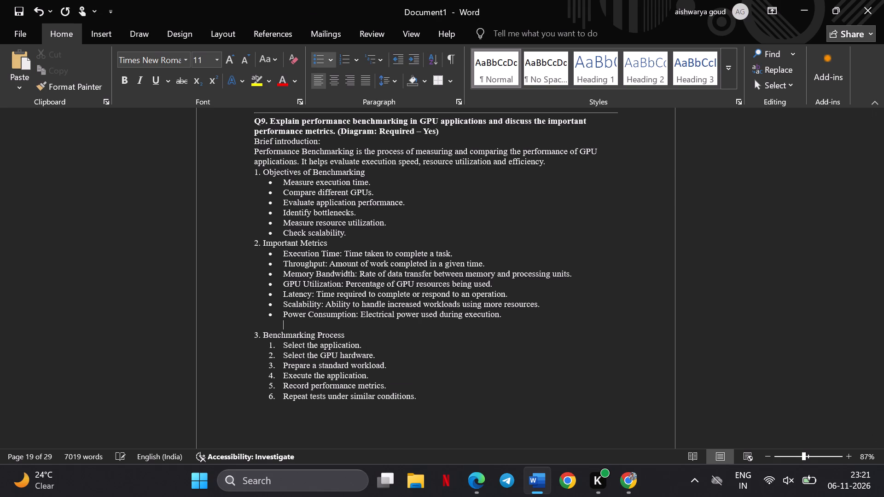
key(BackSpace)
key(BackSpace)
key(ctrl+v)
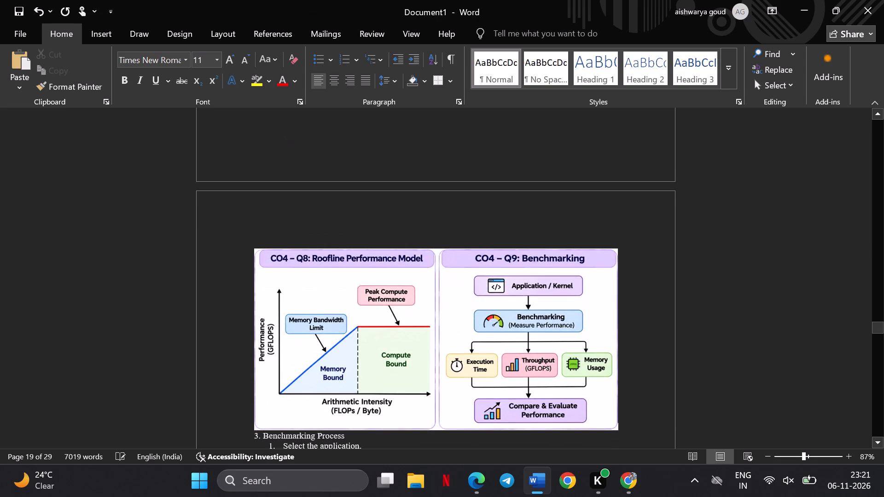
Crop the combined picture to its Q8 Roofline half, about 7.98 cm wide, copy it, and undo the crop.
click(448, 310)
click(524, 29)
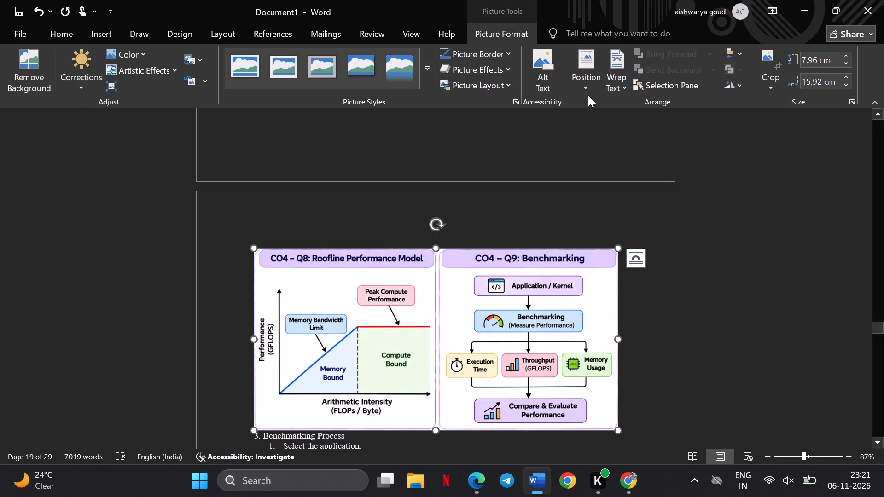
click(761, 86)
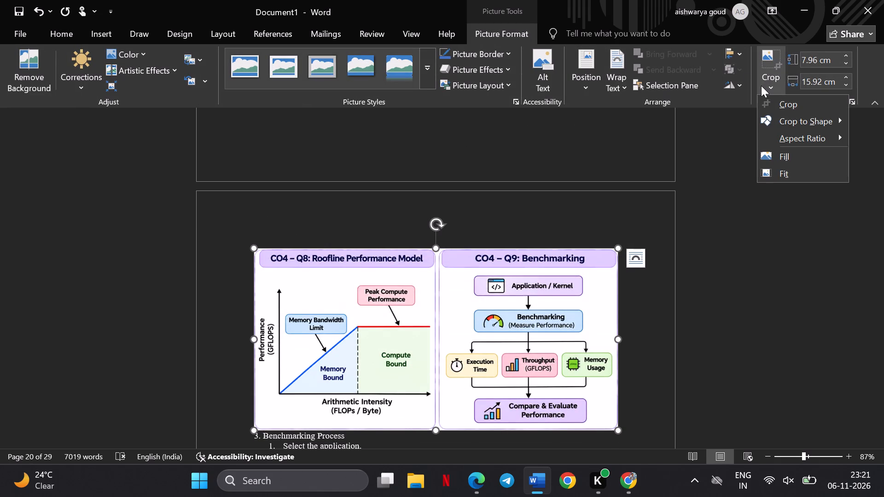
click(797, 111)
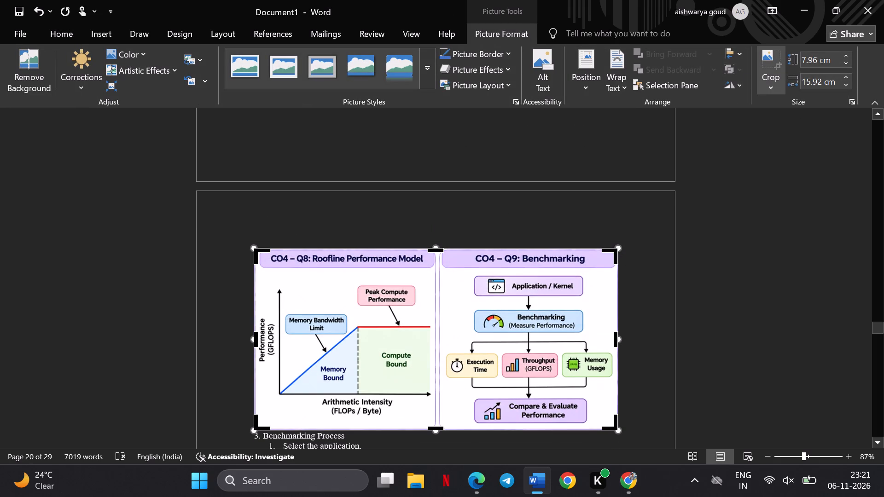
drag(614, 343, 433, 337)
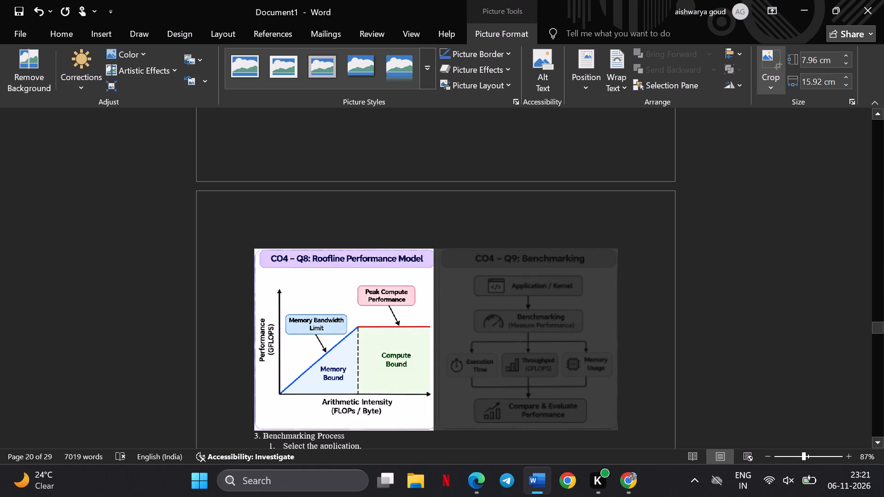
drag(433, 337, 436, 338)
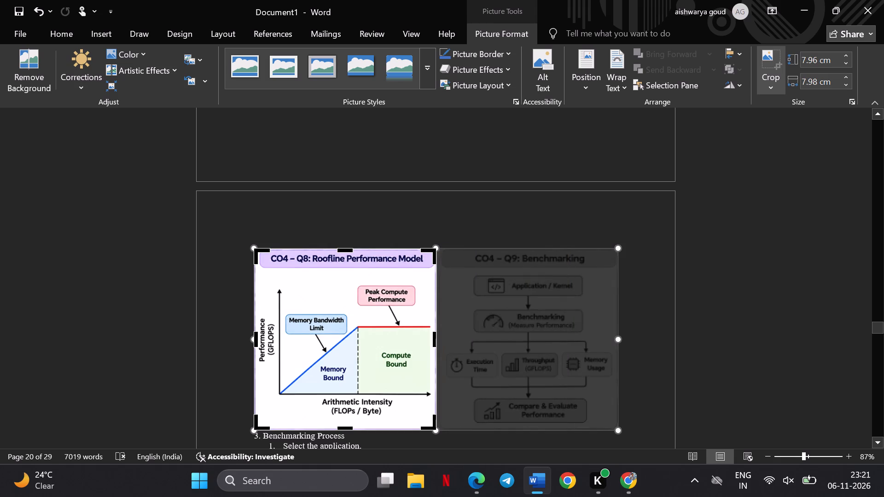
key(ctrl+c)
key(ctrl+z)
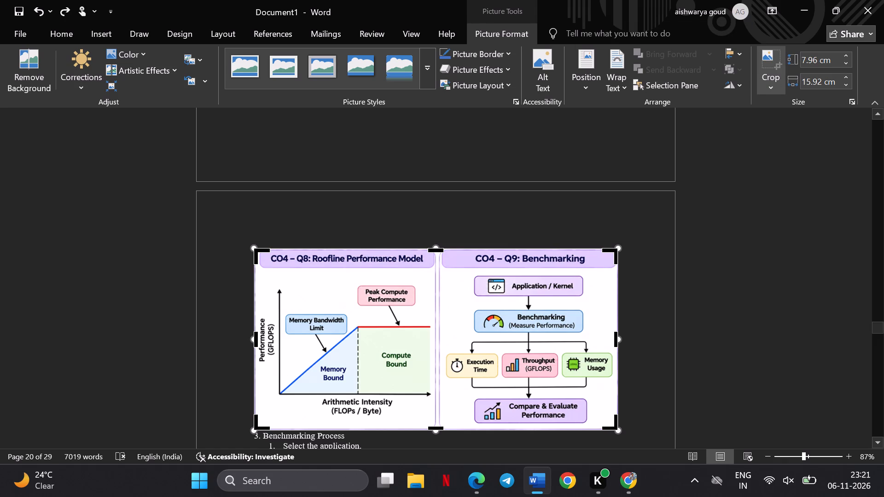
Crop the combined picture to its Q9 Benchmarking half, about 7.84 cm wide, copy it, and undo the crop.
drag(255, 337, 438, 349)
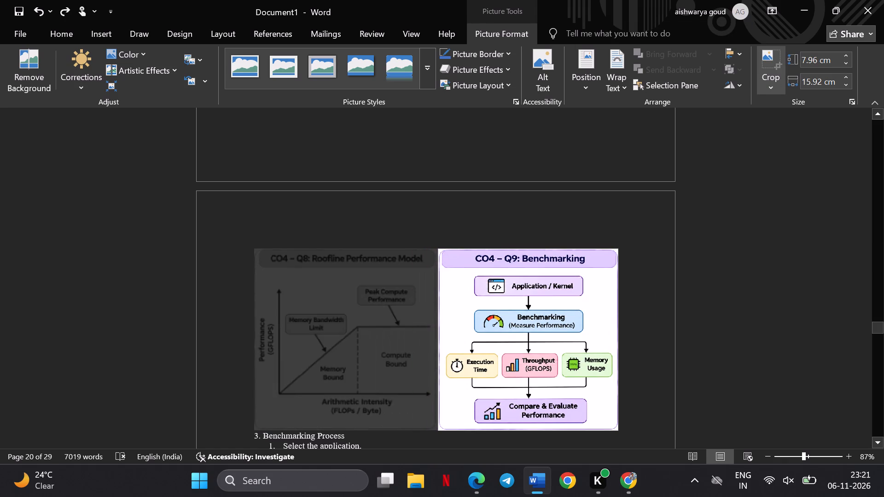
drag(438, 349, 440, 351)
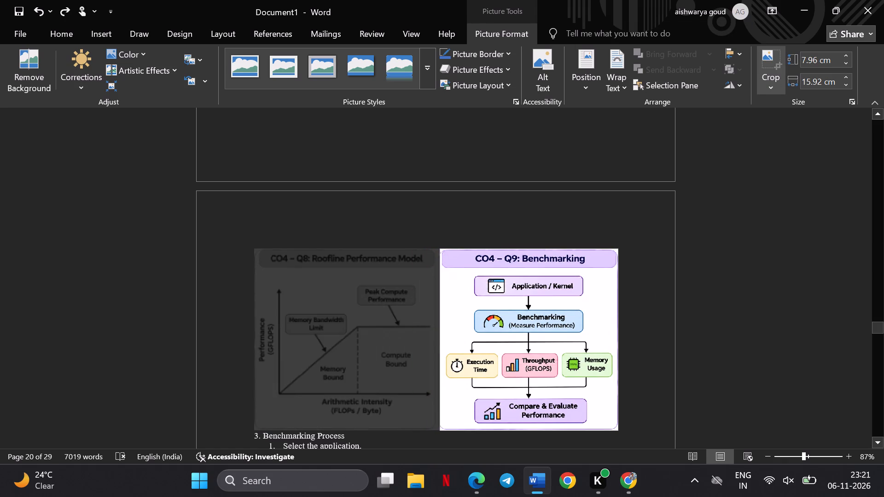
drag(440, 351, 439, 351)
key(ctrl+c)
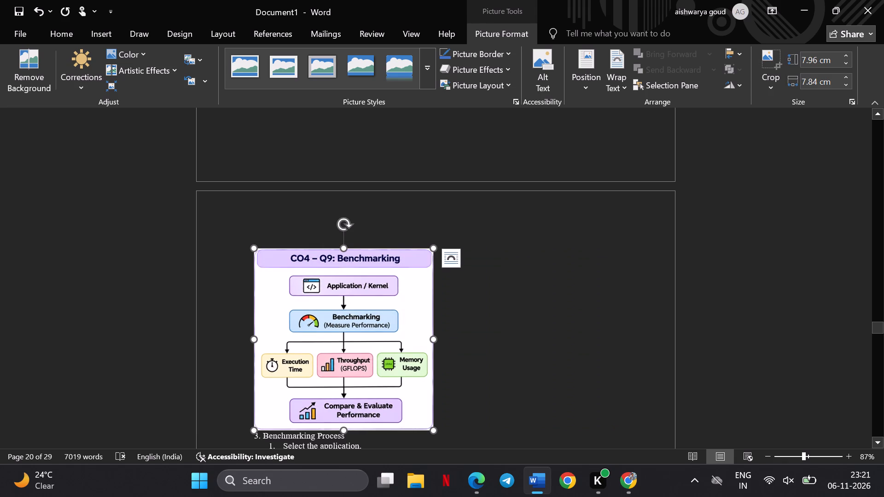
key(ctrl+z)
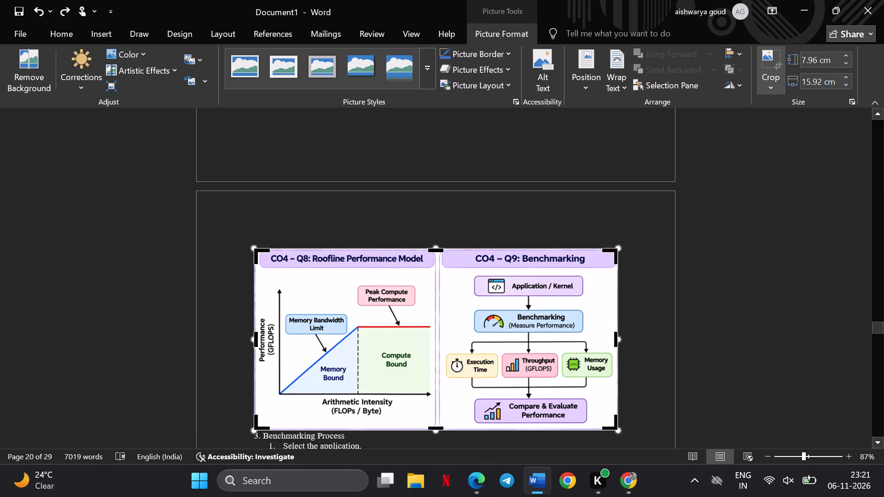
Crop the combined picture to its Q8 Roofline Performance Model half, about 7.92 cm wide.
drag(616, 344, 436, 347)
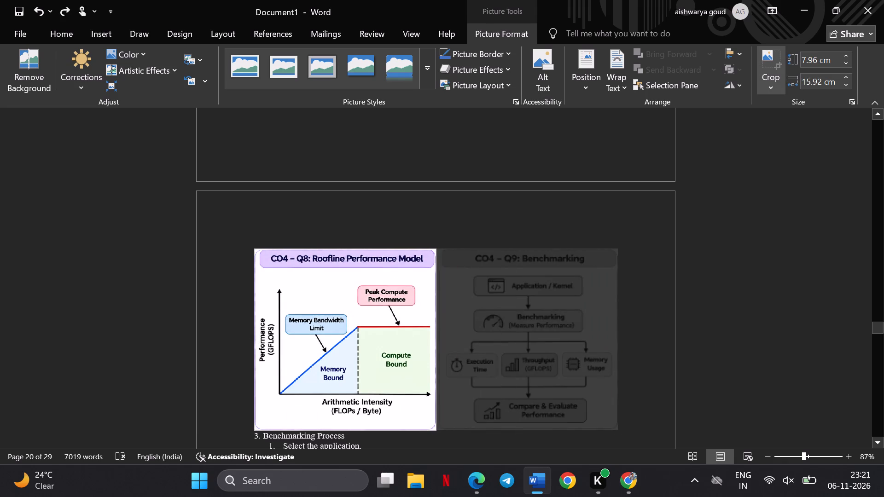
drag(436, 347, 435, 346)
click(523, 210)
Give the Roofline diagram the middle-right text-wrapped position and move it beside Q9's Objectives and Important Metrics lists.
scroll(523, 210, down, 1)
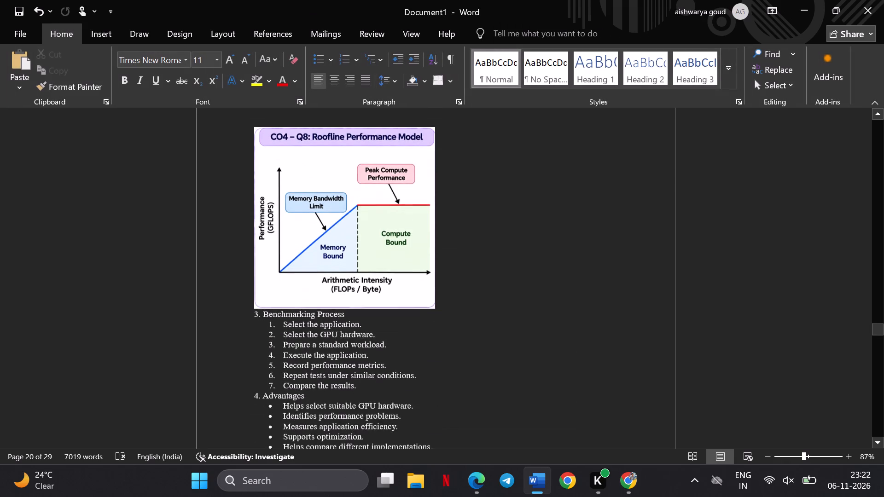
scroll(523, 210, down, 1)
click(416, 199)
click(505, 39)
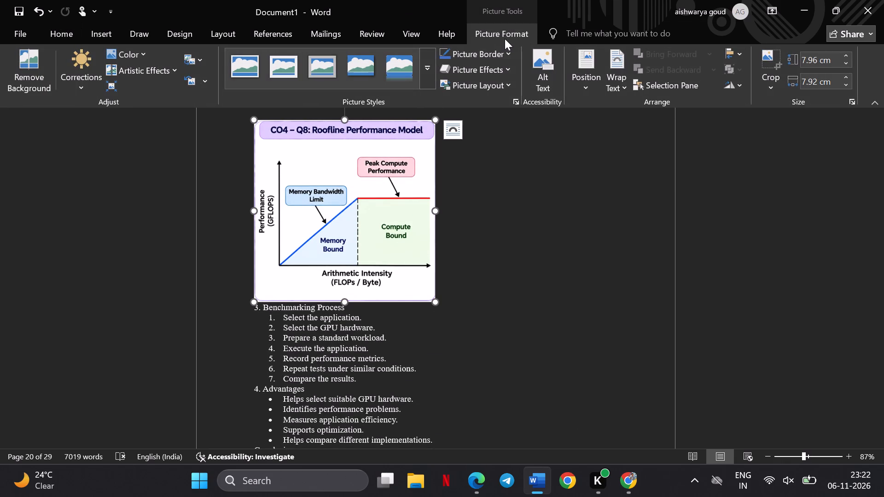
click(584, 86)
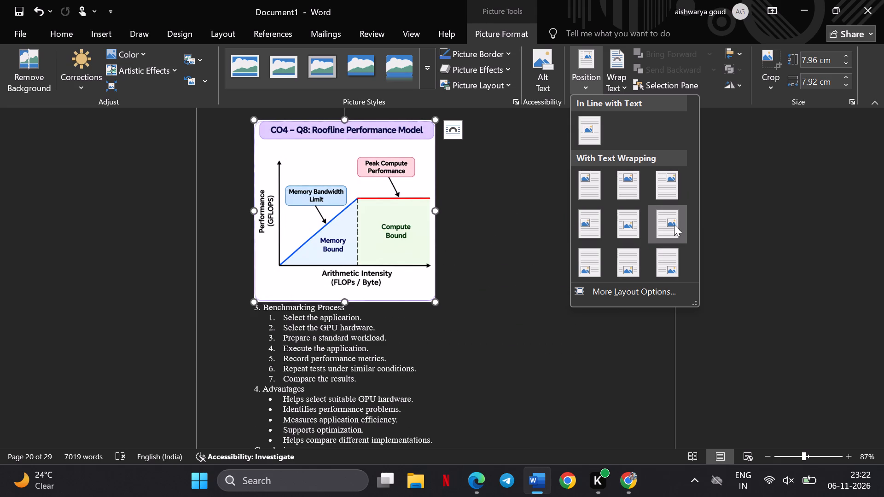
click(665, 225)
scroll(532, 215, up, 2)
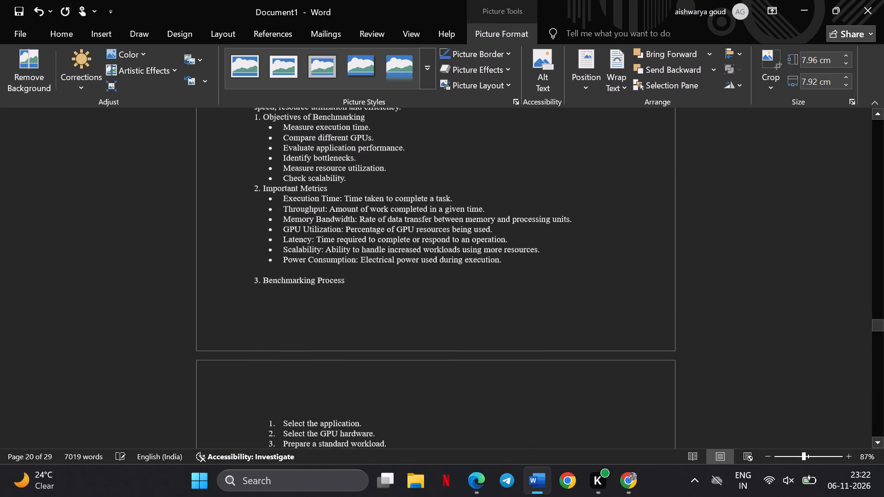
scroll(532, 215, up, 3)
drag(540, 325, 585, 435)
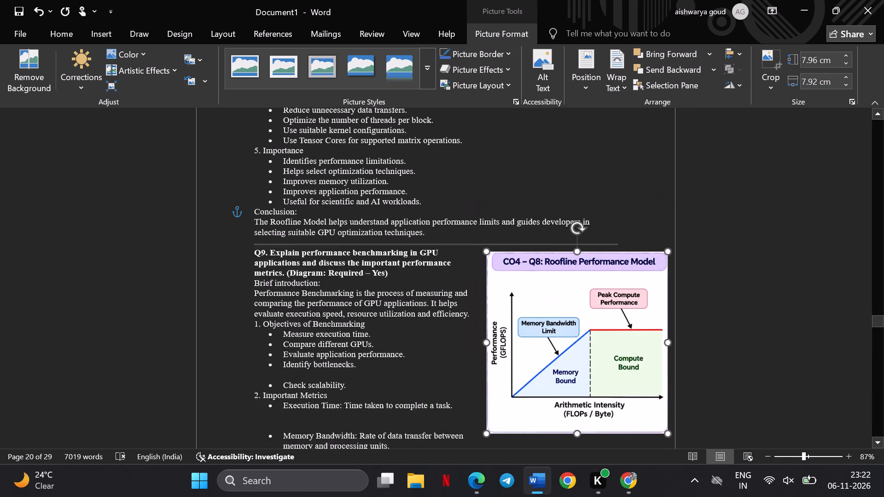
drag(585, 435, 585, 444)
scroll(380, 339, down, 1)
drag(501, 268, 498, 292)
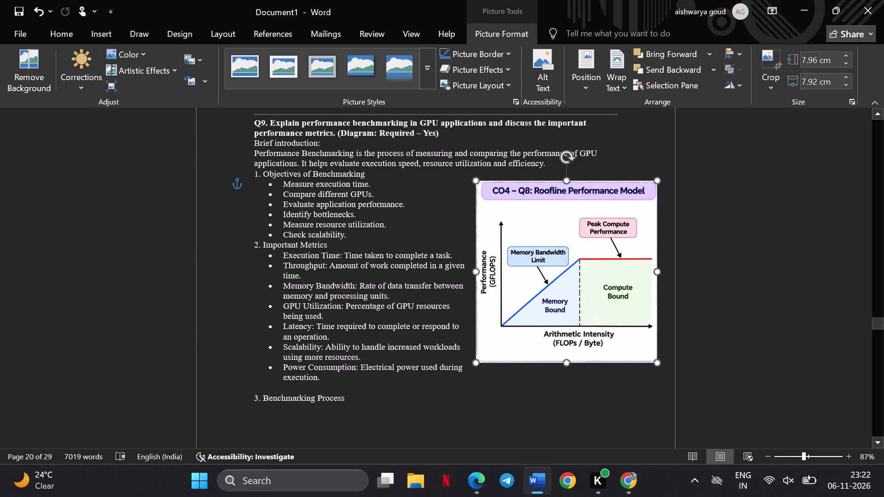
drag(498, 292, 503, 295)
Paste the copied Benchmarking diagram on a new unbulleted line after Q10's Objectives list.
scroll(432, 205, down, 6)
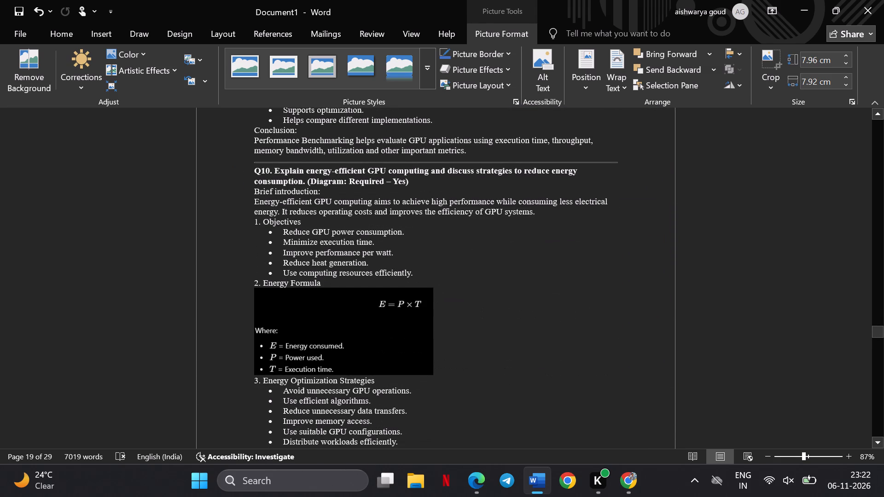
click(442, 276)
key(Return)
key(BackSpace)
key(BackSpace)
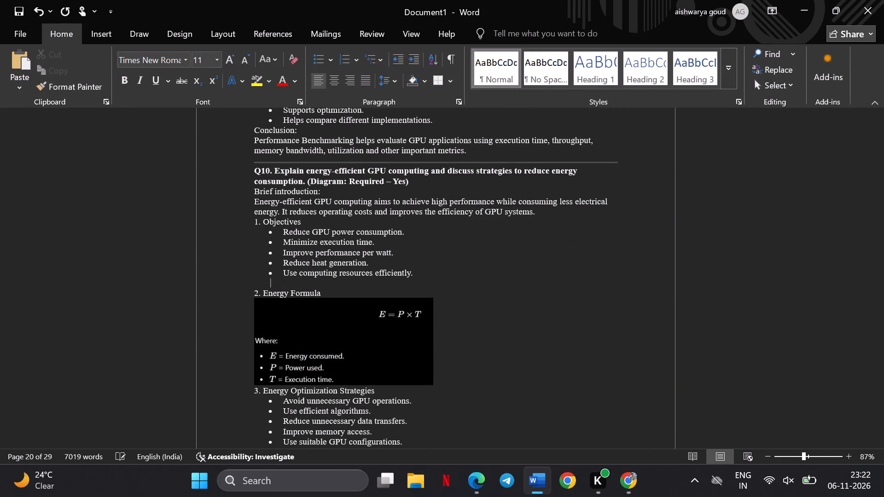
key(BackSpace)
key(ctrl+v)
Give the Benchmarking diagram the middle-right text-wrapped position, move it beside Q10's lists, and remove the blank line before Energy Formula.
click(406, 286)
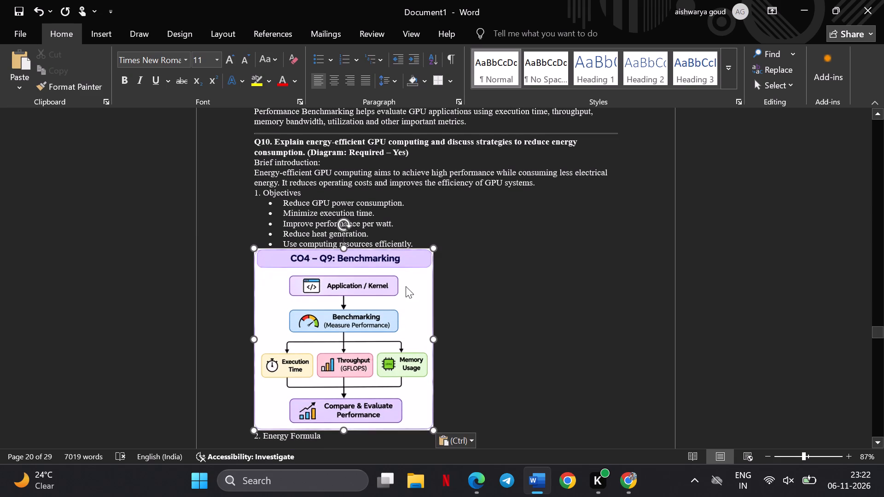
click(513, 31)
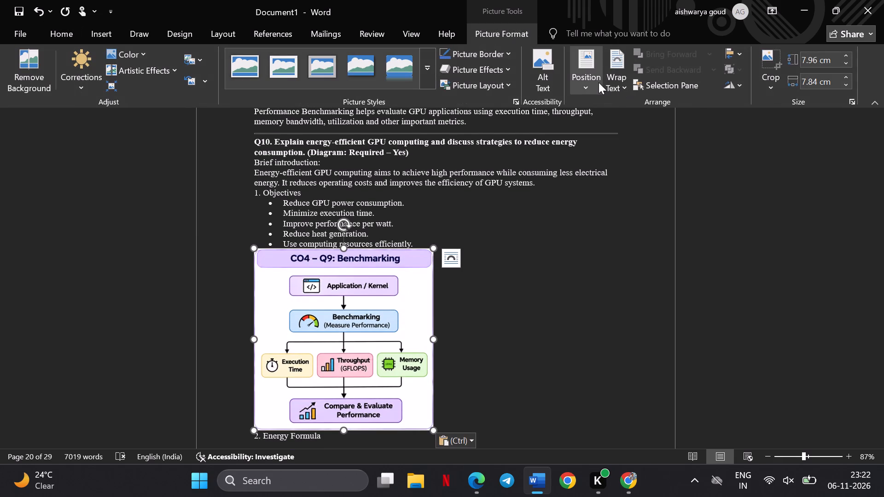
click(598, 82)
click(666, 227)
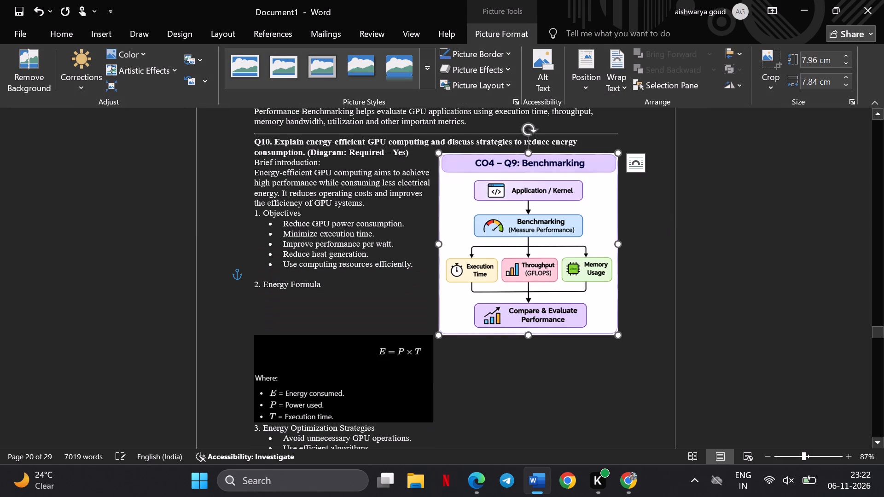
drag(561, 219, 602, 268)
click(321, 255)
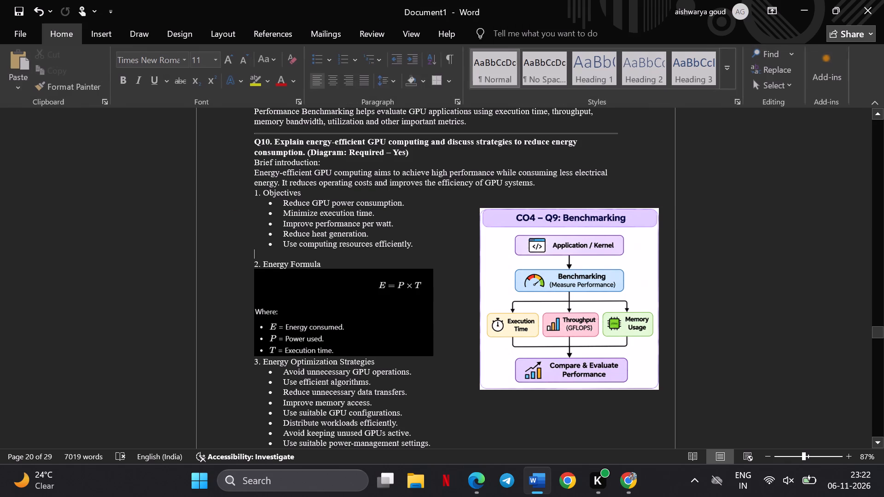
key(BackSpace)
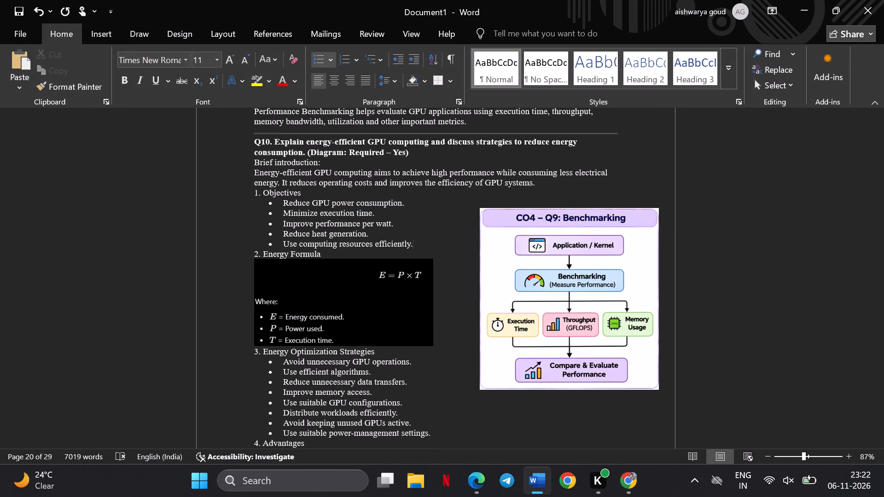
drag(577, 301, 576, 300)
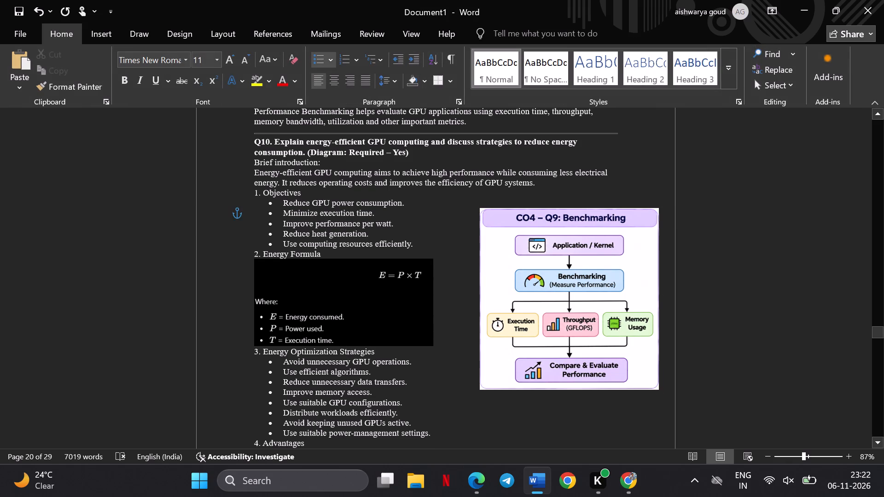
drag(576, 300, 554, 285)
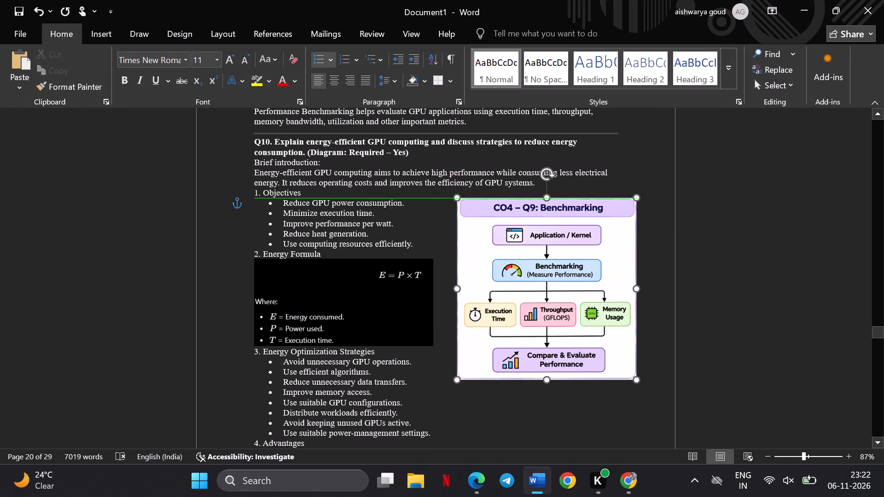
drag(554, 285, 560, 285)
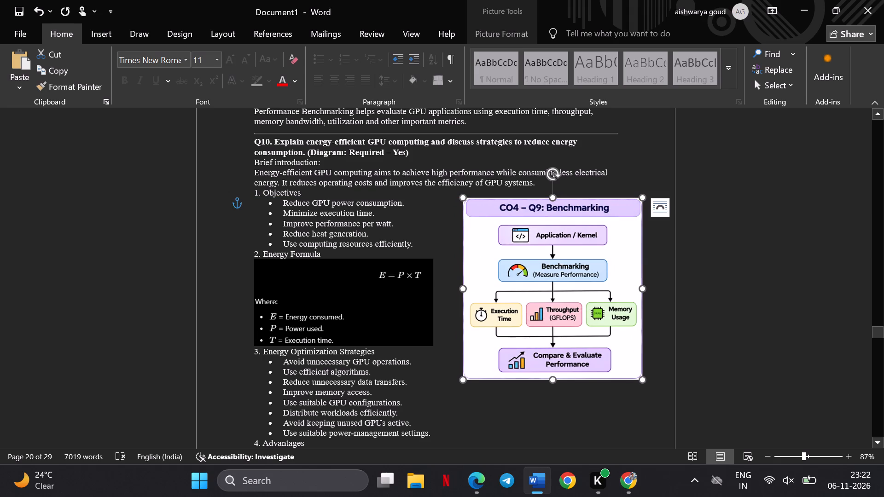
Shift the Benchmarking diagram slightly beside Q10's lists and enlarge it proportionally toward the page's outer edge.
drag(641, 375, 624, 373)
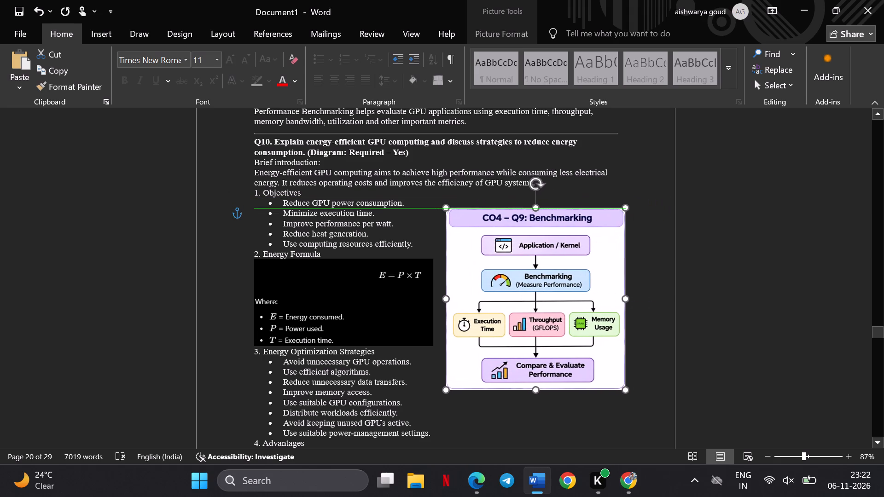
drag(624, 373, 636, 378)
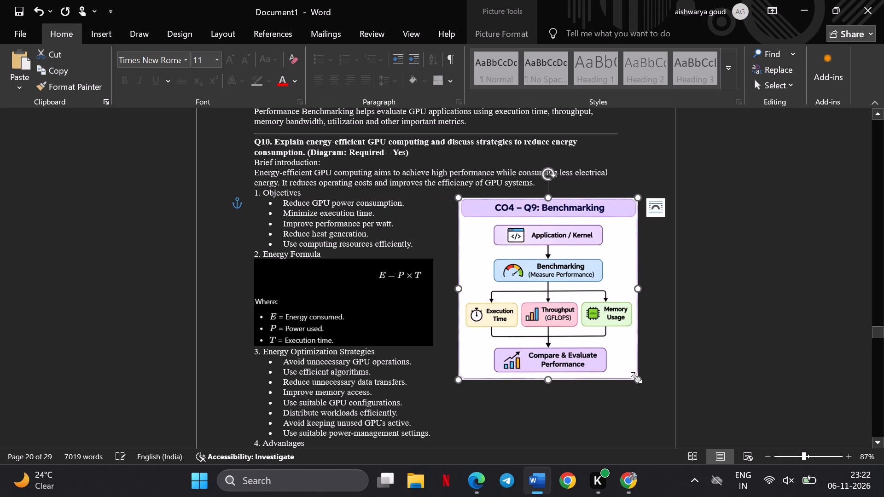
drag(635, 380, 657, 397)
click(446, 274)
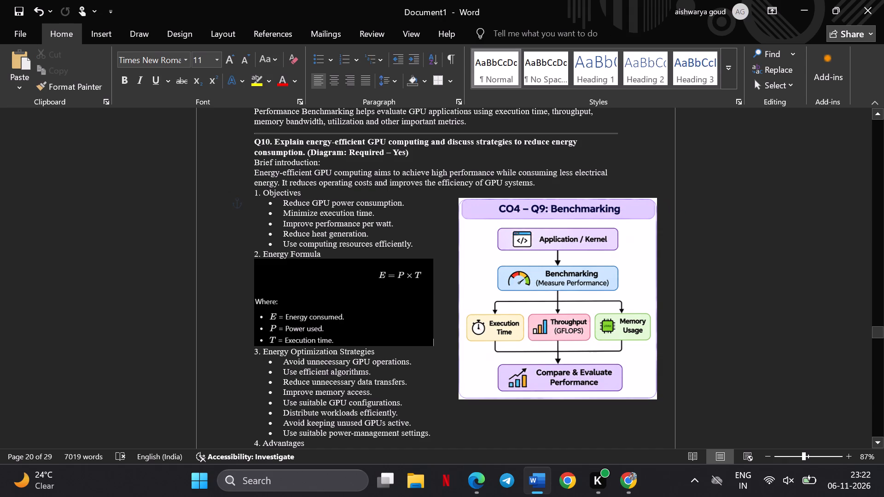
Insert a blank line after Q11's brief introduction, before the Role of GPU Clusters list.
scroll(446, 274, down, 2)
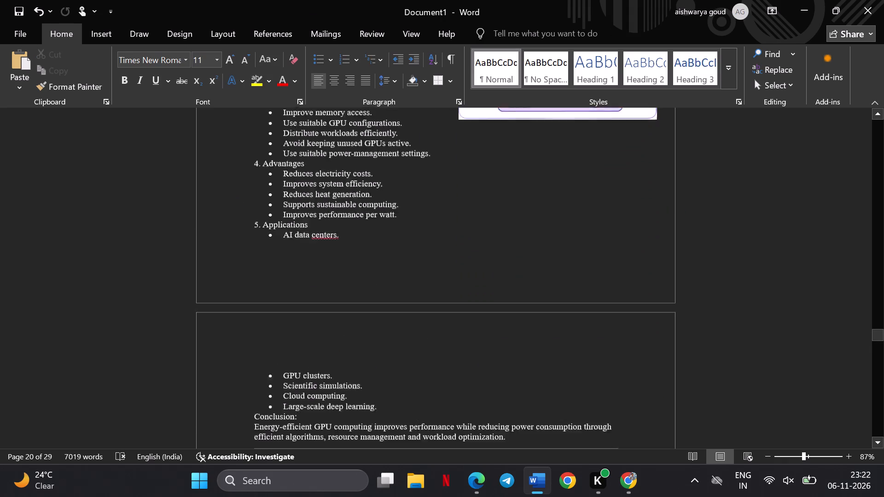
scroll(446, 274, down, 5)
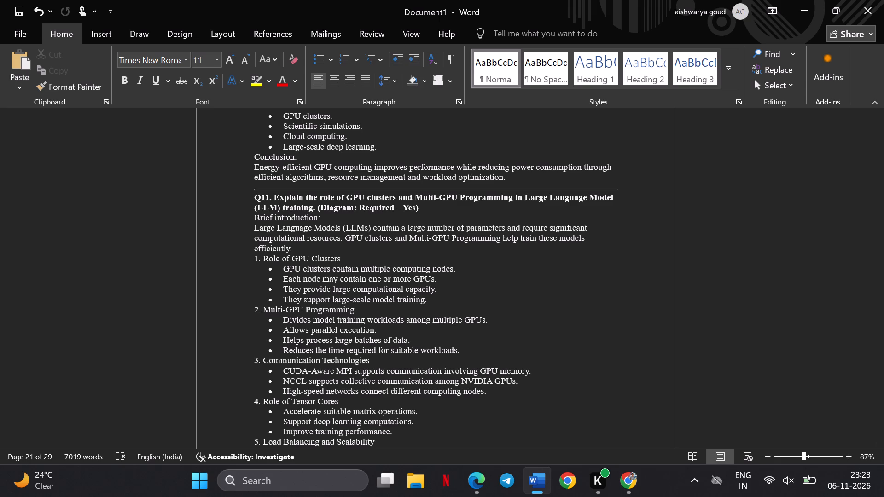
click(425, 248)
key(Return)
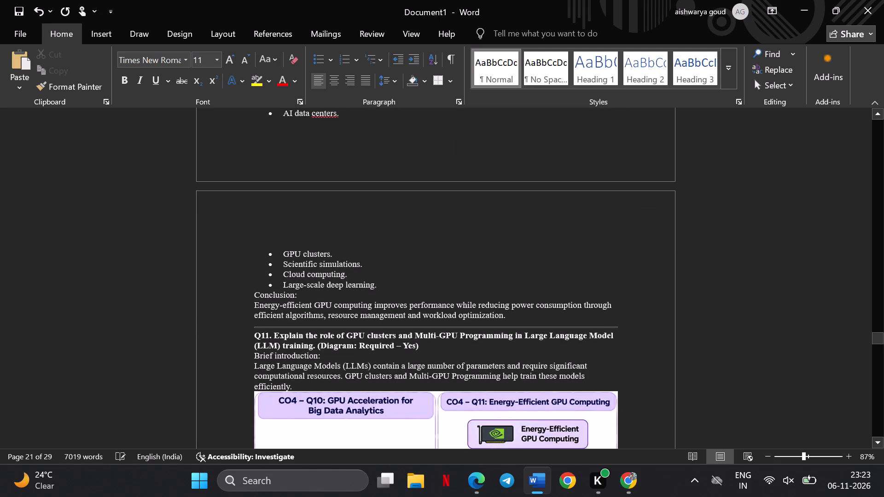
scroll(396, 400, down, 2)
scroll(433, 263, up, 2)
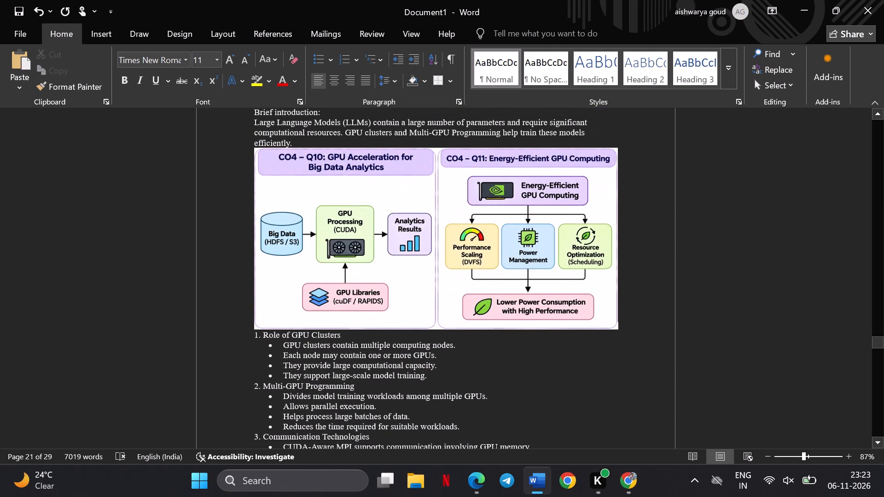
Crop the pasted picture to its Q11 Energy-Efficient GPU Computing half, about 7.9 cm wide, and copy it.
click(477, 243)
click(500, 40)
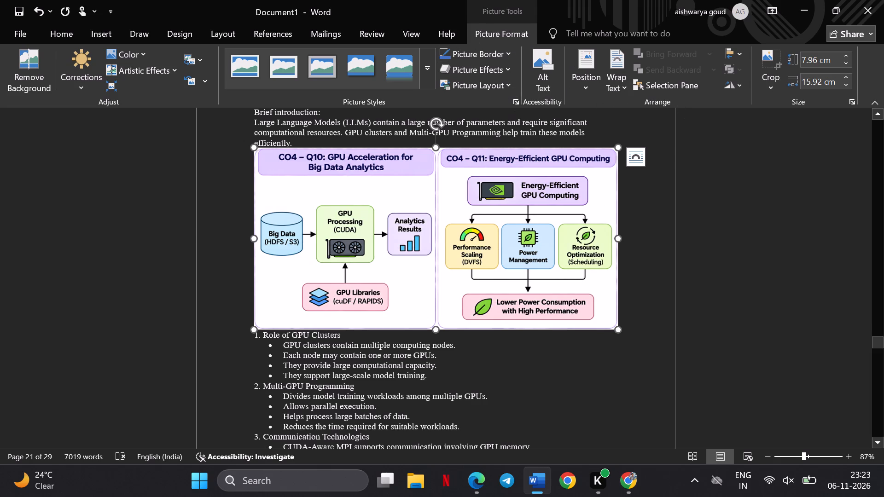
click(768, 89)
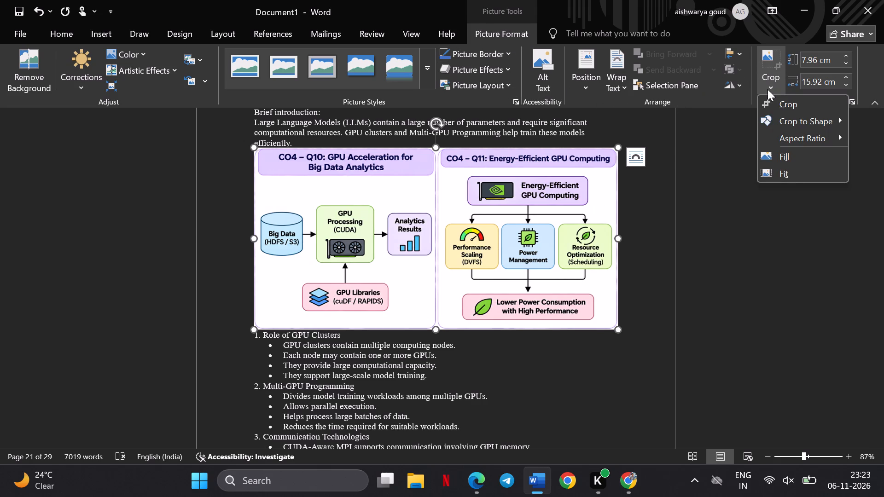
click(770, 96)
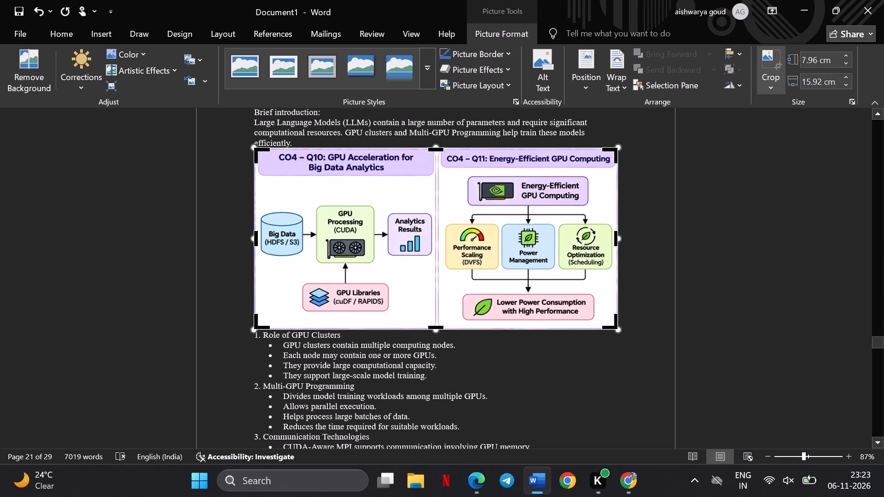
drag(256, 238, 447, 274)
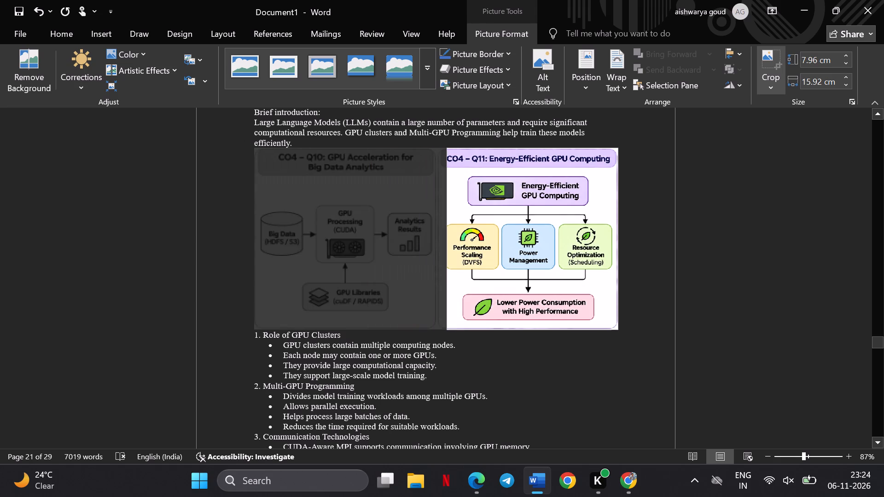
drag(447, 274, 437, 272)
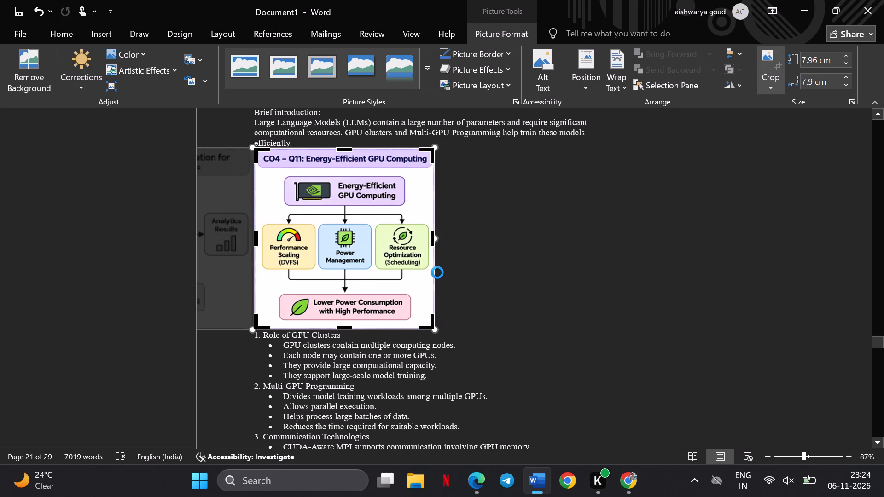
key(ctrl+c)
Undo that crop and crop the picture to its Q10 GPU Acceleration for Big Data Analytics half, about 7.92 cm wide.
key(ctrl+z)
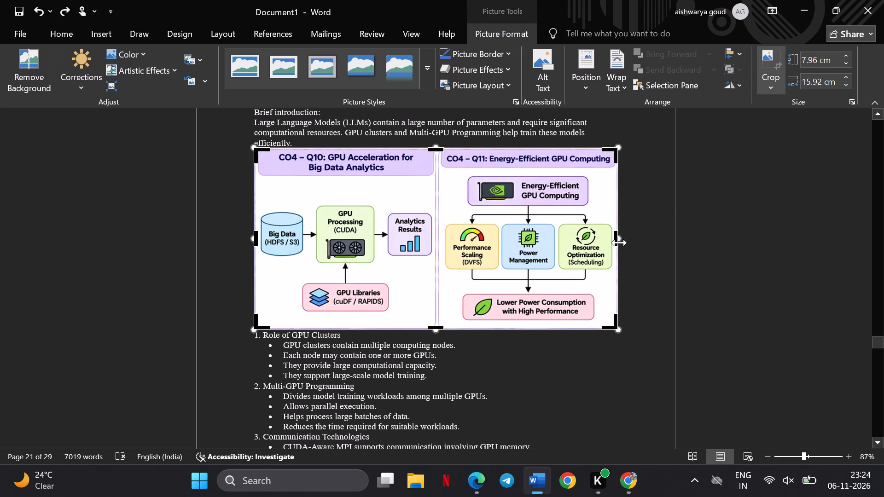
drag(616, 241, 438, 222)
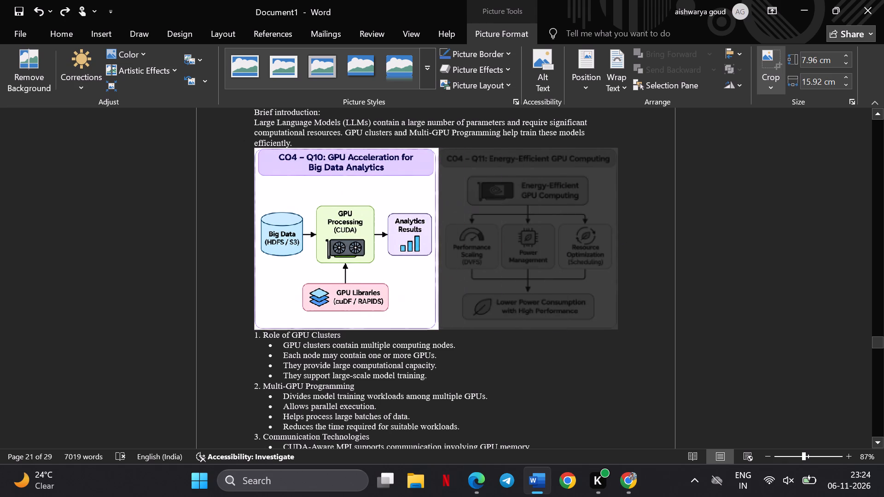
drag(438, 222, 435, 221)
click(518, 352)
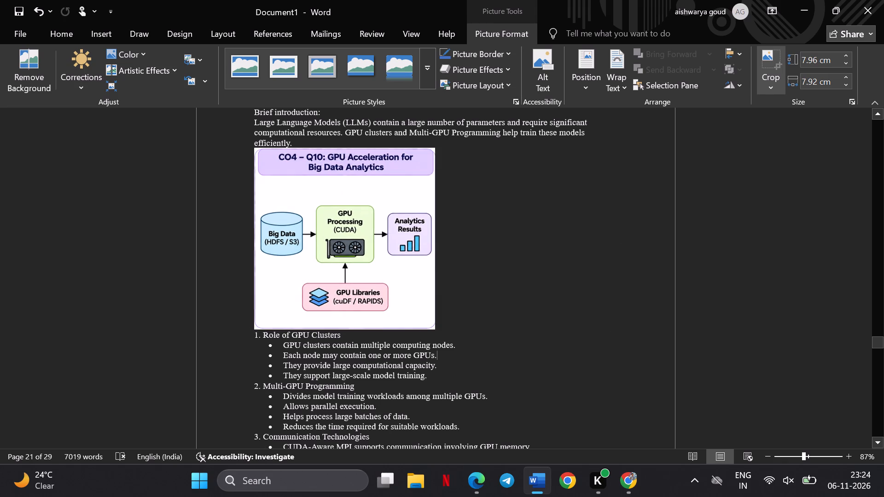
Give the Big Data Analytics diagram the middle-right text-wrapped position and move it slightly outward beside Q11's lists.
click(411, 287)
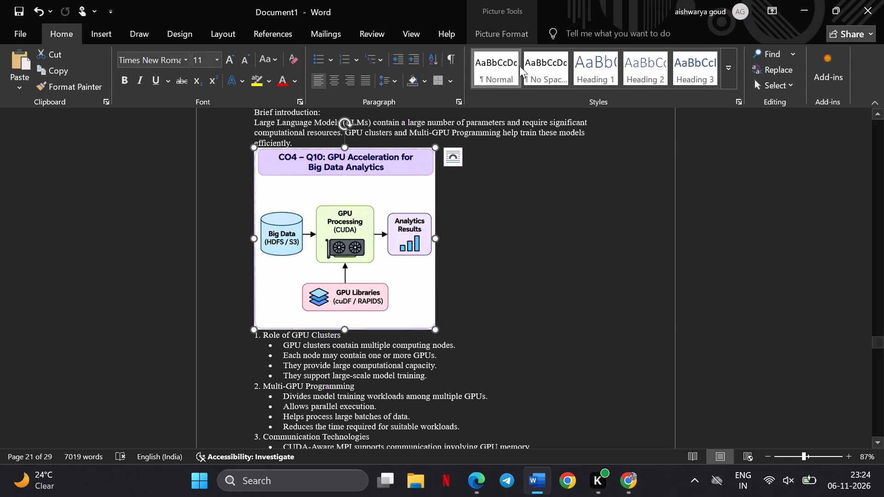
click(508, 33)
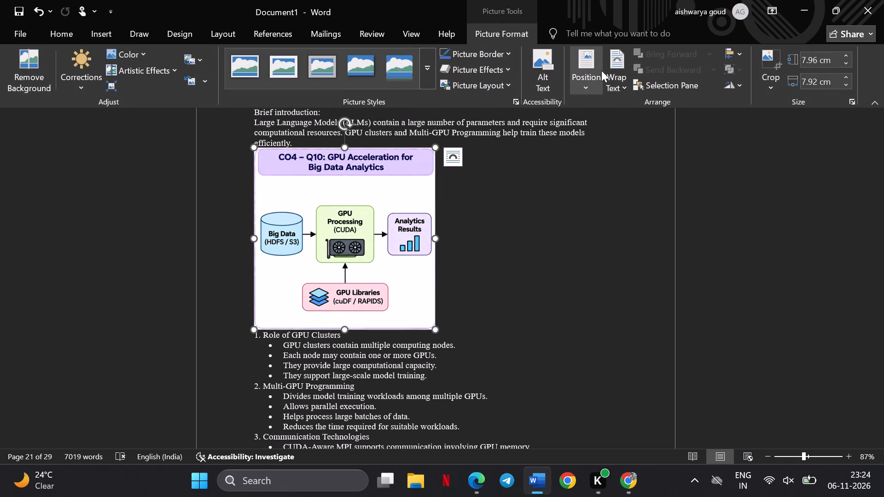
click(571, 87)
click(671, 224)
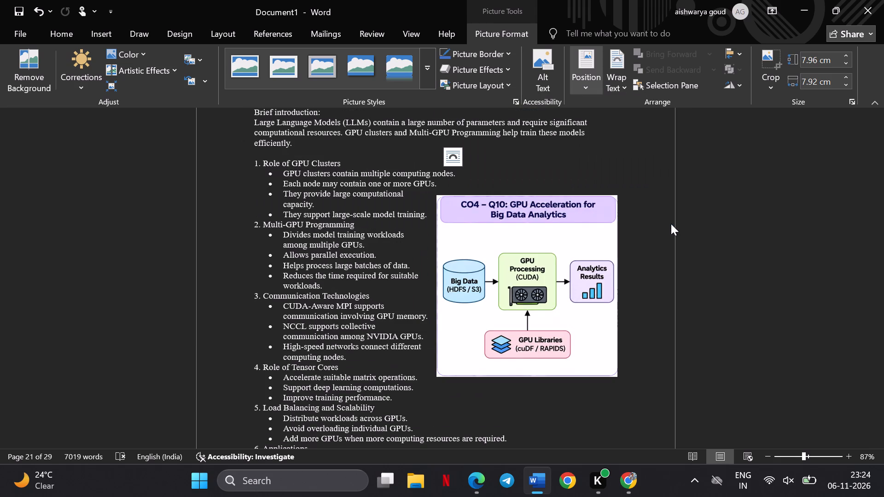
scroll(402, 244, down, 1)
drag(518, 229, 548, 235)
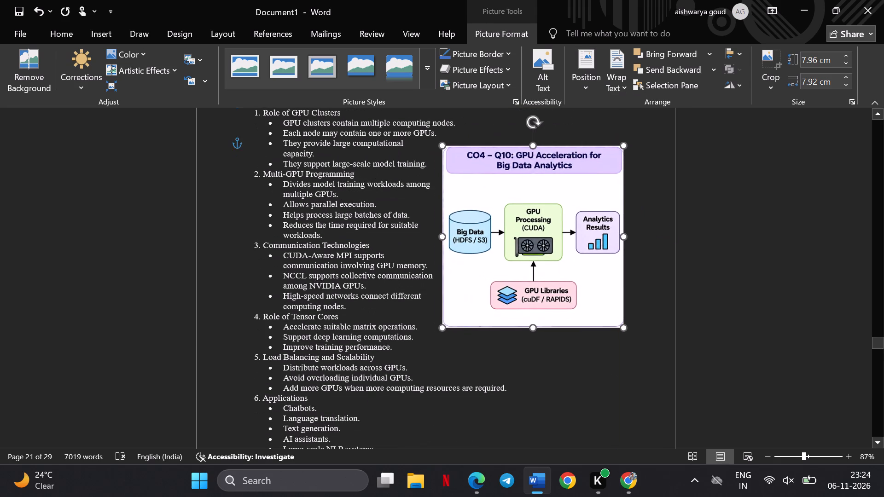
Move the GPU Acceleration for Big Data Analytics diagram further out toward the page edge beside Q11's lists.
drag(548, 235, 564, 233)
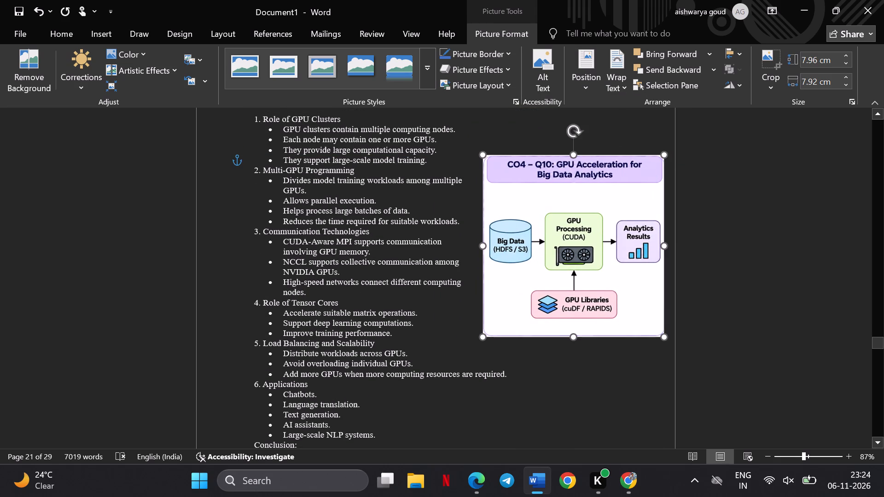
Add an unbulleted blank line after Q12's Advantages list and paste the copied Energy-Efficient GPU Computing diagram there.
scroll(410, 235, down, 3)
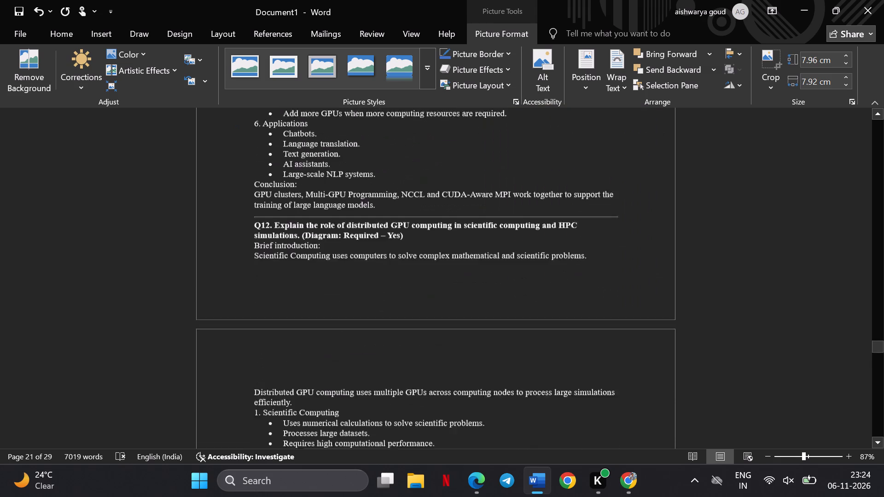
scroll(410, 235, down, 5)
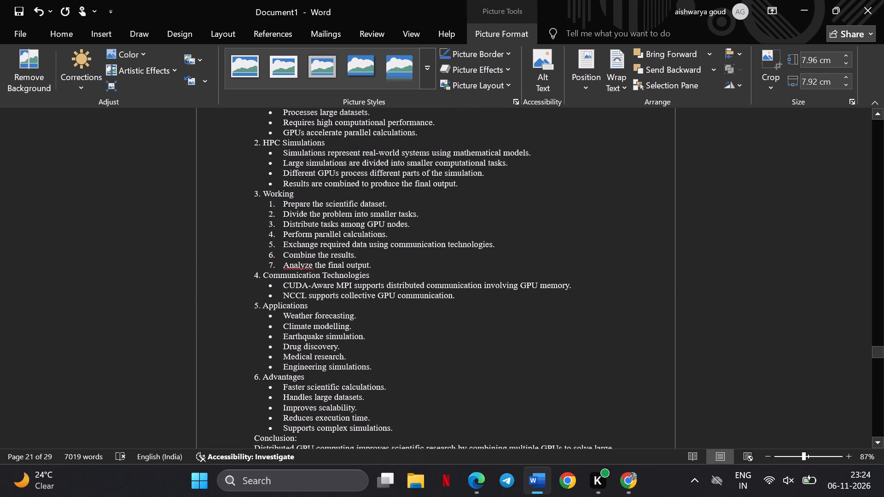
scroll(394, 393, down, 1)
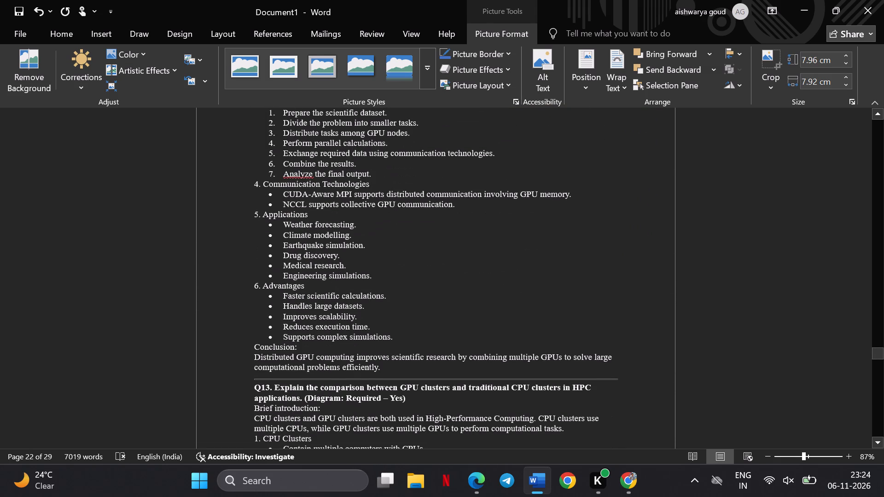
click(403, 334)
key(Return)
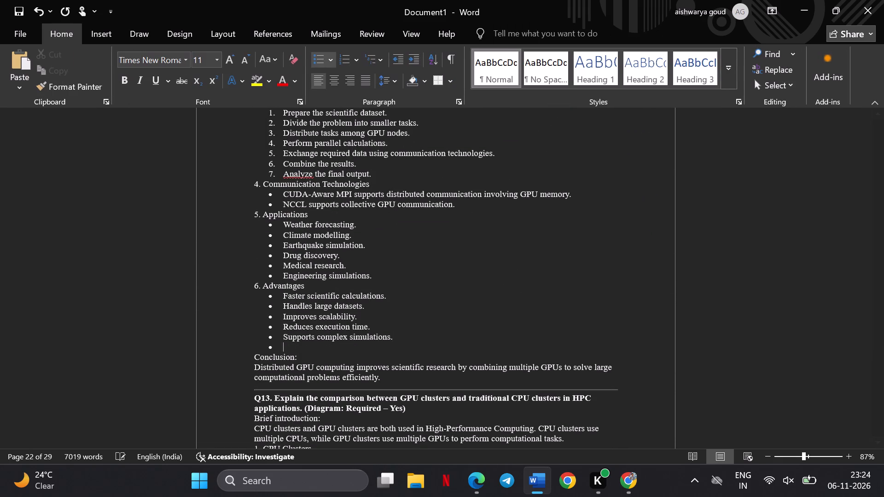
key(BackSpace)
key(BackSpace)
key(BackSpace)
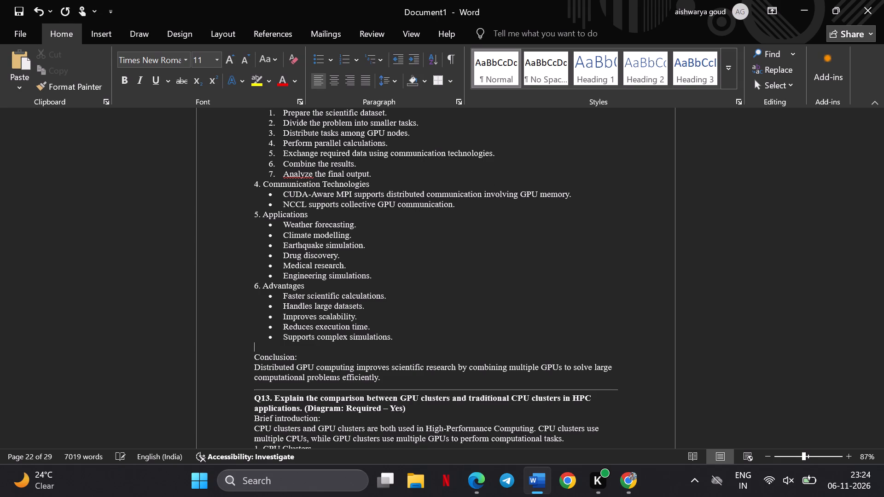
key(ctrl+v)
Give the pasted diagram the middle-right text-wrapped position and remove the leftover blank line above Q12's conclusion.
click(360, 311)
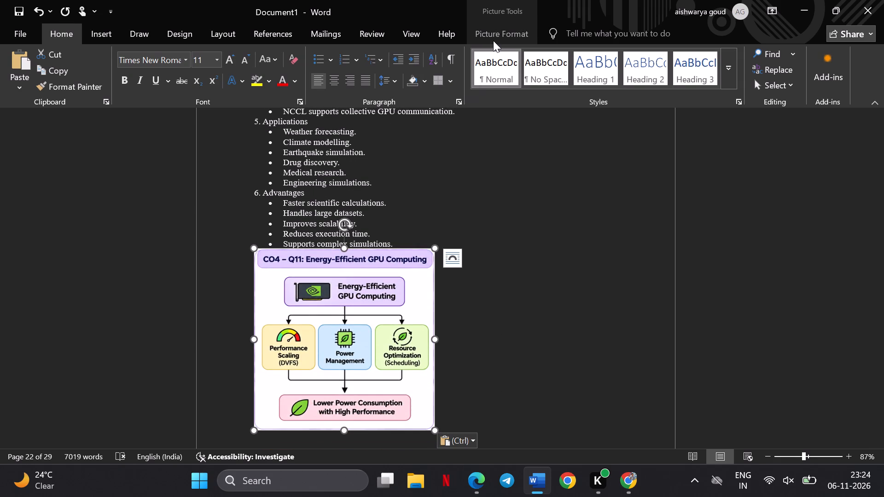
click(492, 35)
click(593, 77)
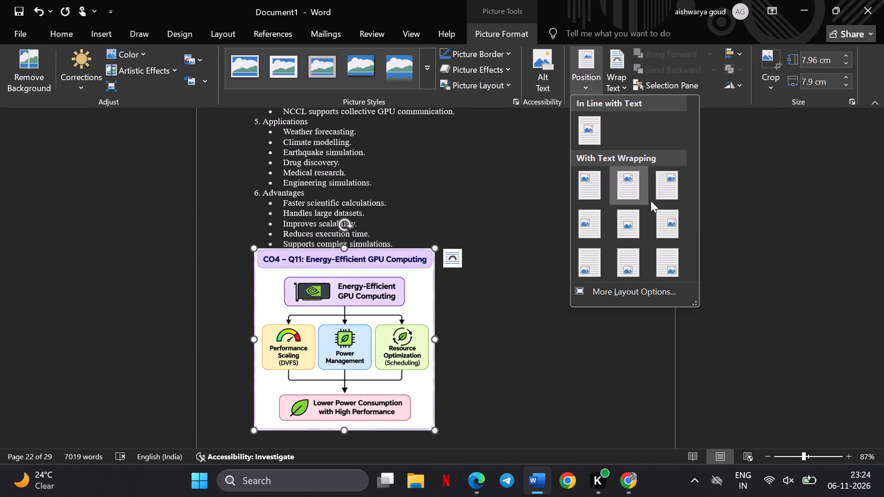
click(668, 224)
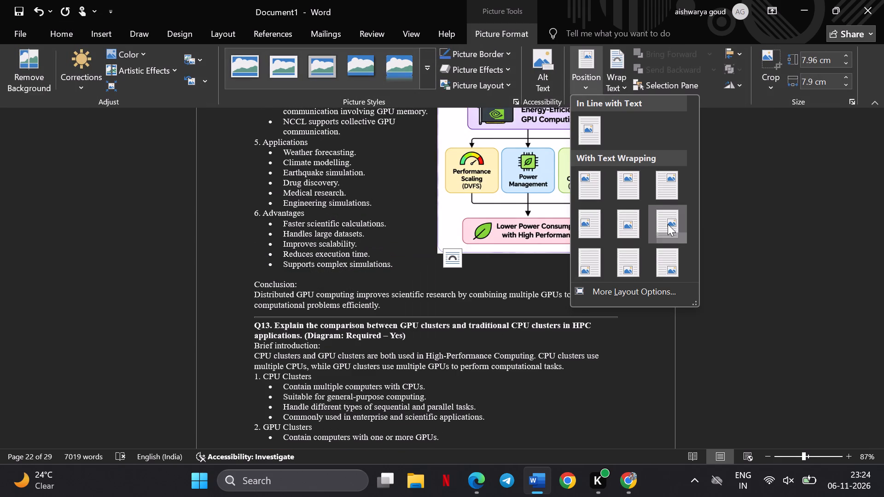
click(336, 280)
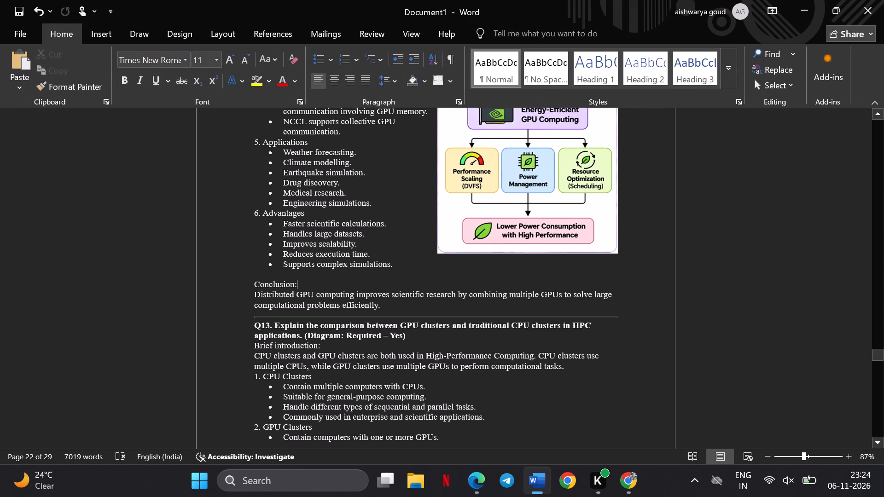
click(326, 276)
key(BackSpace)
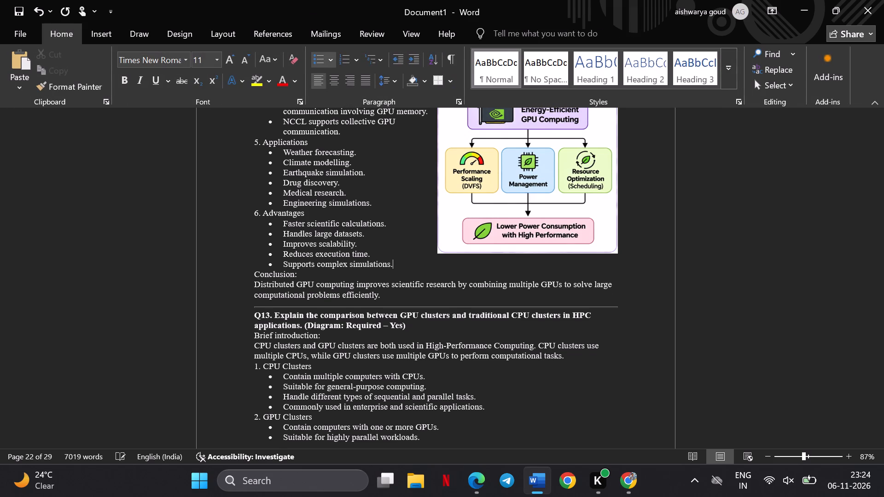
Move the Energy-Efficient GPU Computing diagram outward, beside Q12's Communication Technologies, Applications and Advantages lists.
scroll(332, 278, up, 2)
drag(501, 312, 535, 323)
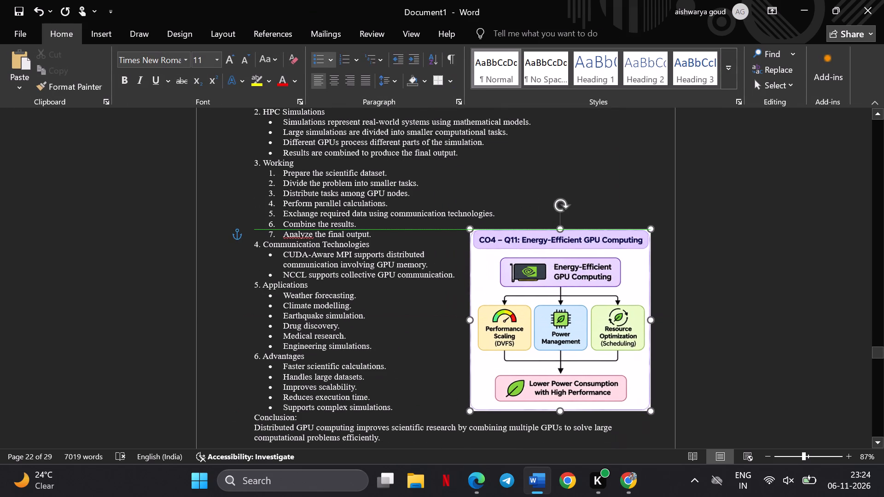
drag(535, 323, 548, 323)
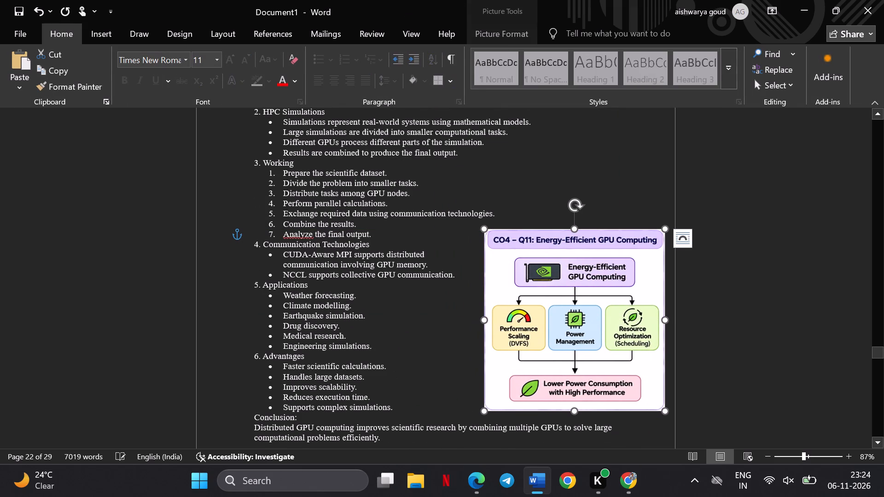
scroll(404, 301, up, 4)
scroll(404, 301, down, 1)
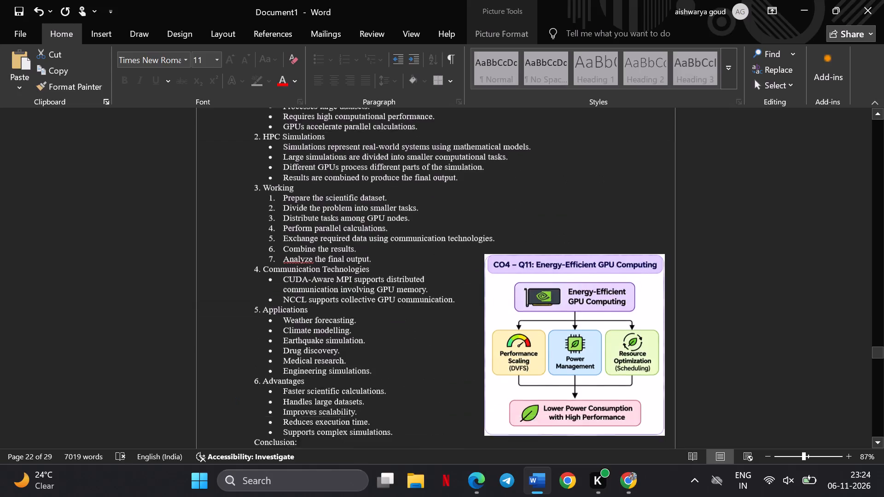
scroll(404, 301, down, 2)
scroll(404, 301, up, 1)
Move the Energy-Efficient GPU Computing diagram up from Q12's lists to the previous page, beside the end of Q11's answer.
drag(515, 335, 511, 283)
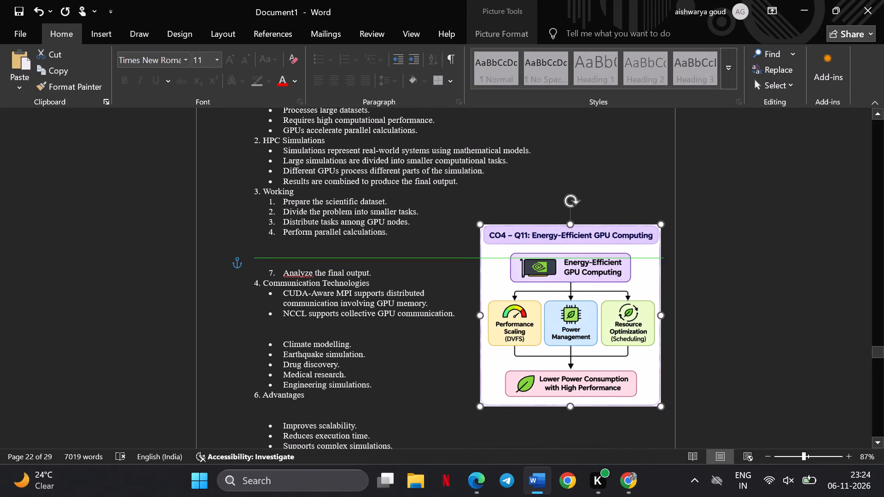
drag(511, 283, 512, 207)
scroll(384, 249, up, 2)
drag(499, 363, 506, 314)
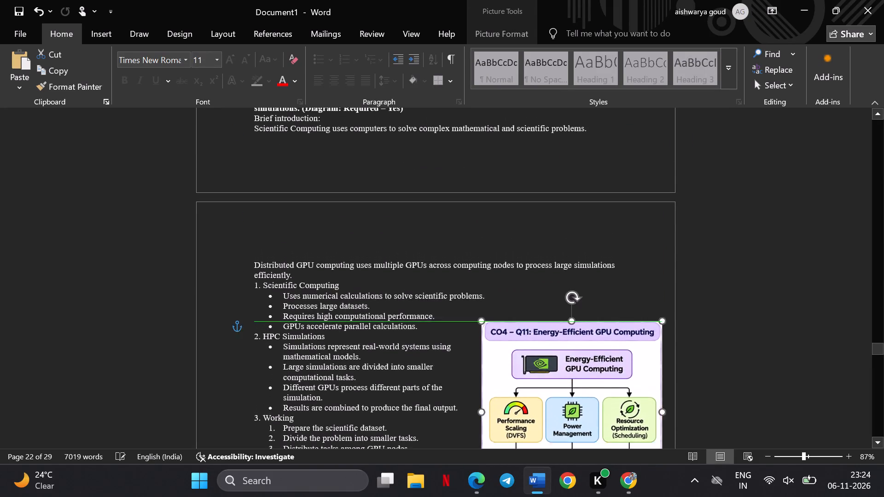
drag(506, 314, 492, 161)
scroll(423, 253, up, 2)
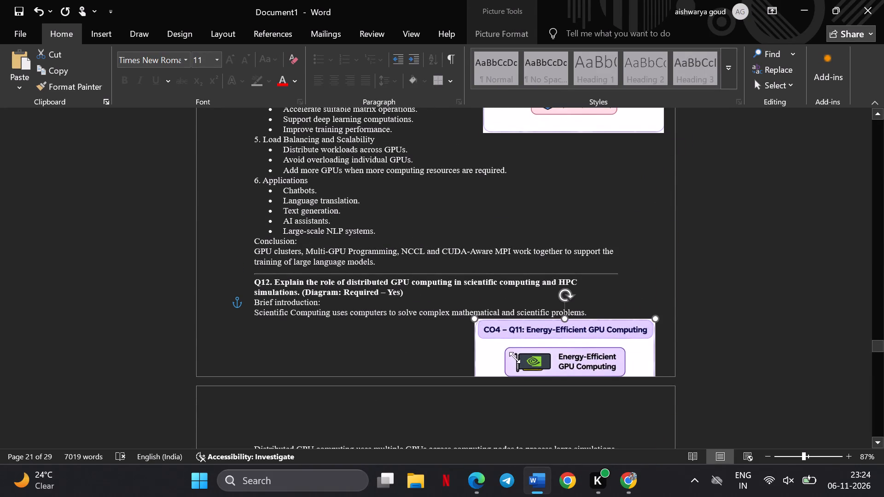
drag(515, 358, 512, 177)
Move the Big Data Analytics diagram up beside Q11's heading and the Energy-Efficient diagram below it, beside Q11's sections 3 to 5.
scroll(411, 238, up, 2)
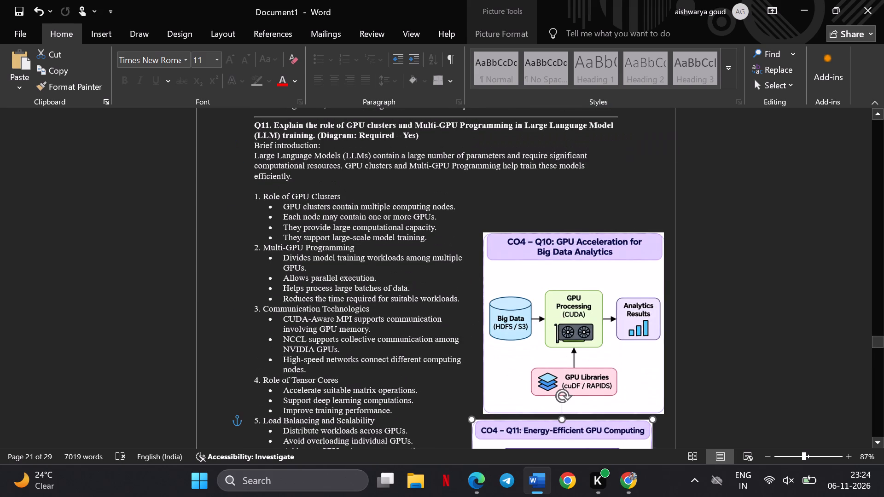
drag(516, 275, 503, 165)
scroll(392, 259, down, 1)
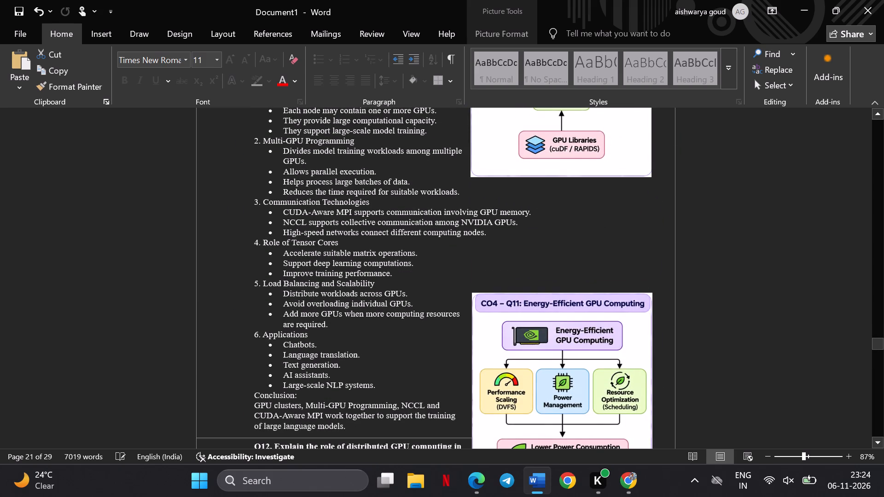
drag(512, 336, 527, 242)
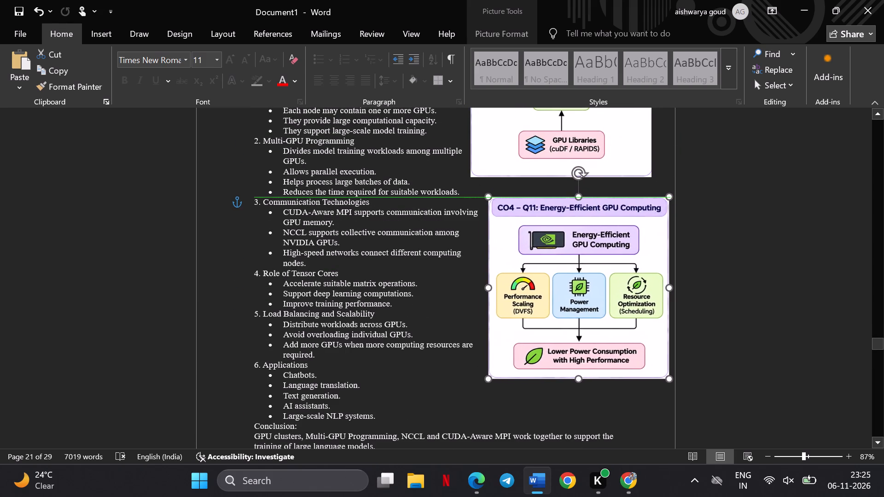
drag(527, 242, 529, 242)
Move the Big Data Analytics diagram up to the previous page, beside Q10's Advantages and Applications lists.
scroll(452, 237, up, 2)
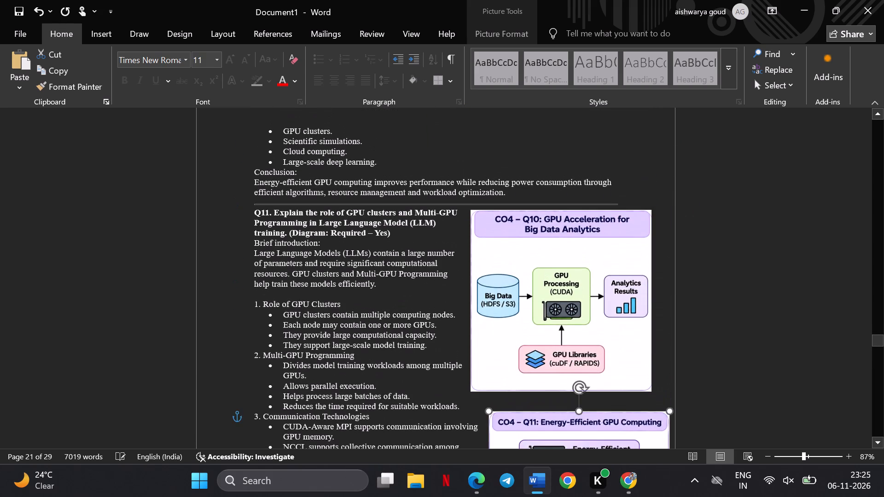
drag(542, 271, 527, 150)
scroll(398, 246, up, 2)
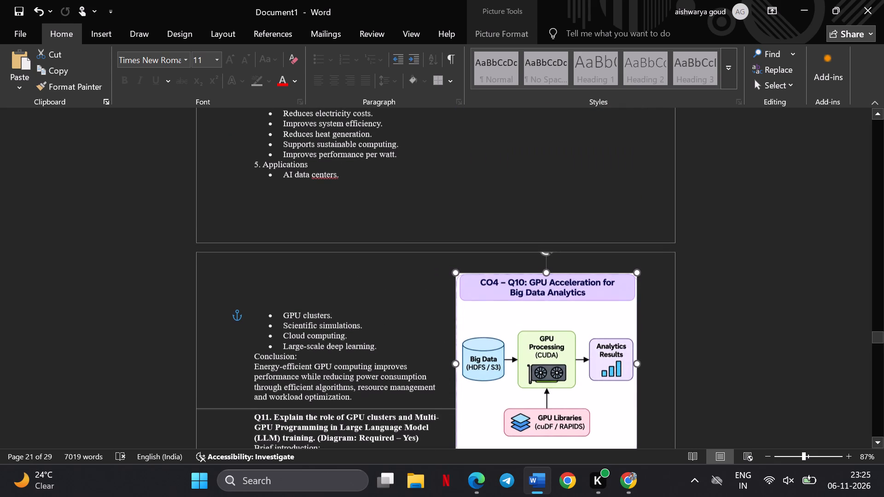
drag(496, 338, 494, 156)
Move the Q9 Benchmarking diagram up out of Q10's answer to the previous page, beside Q9's Benchmarking Process heading.
scroll(354, 318, up, 1)
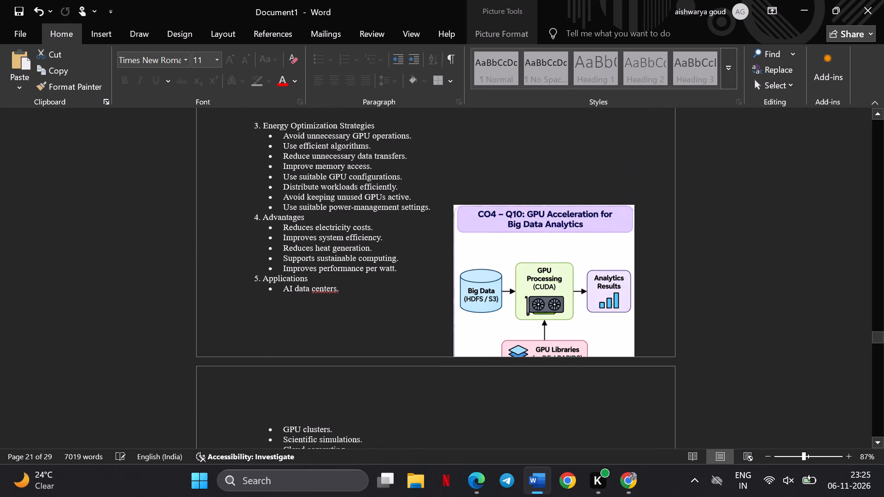
scroll(354, 318, up, 1)
scroll(407, 291, up, 1)
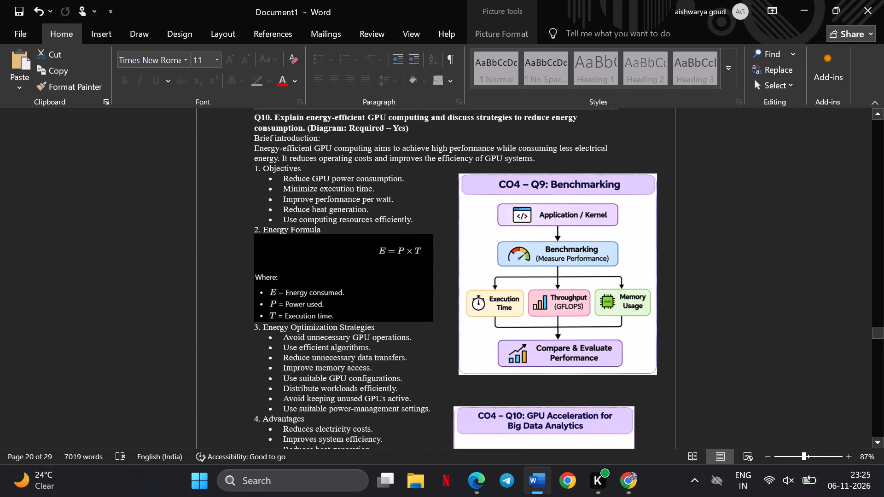
scroll(407, 291, up, 1)
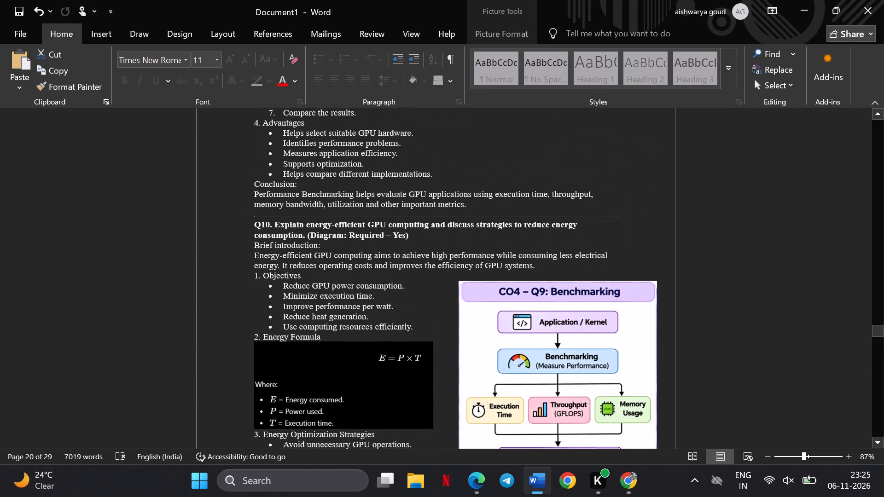
scroll(407, 291, up, 1)
drag(588, 365, 555, 144)
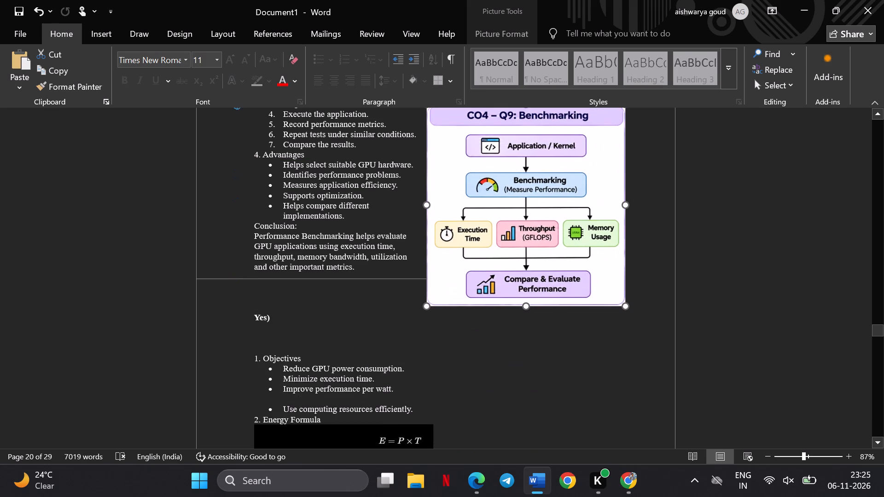
drag(555, 144, 554, 144)
scroll(402, 202, up, 2)
drag(487, 318, 470, 140)
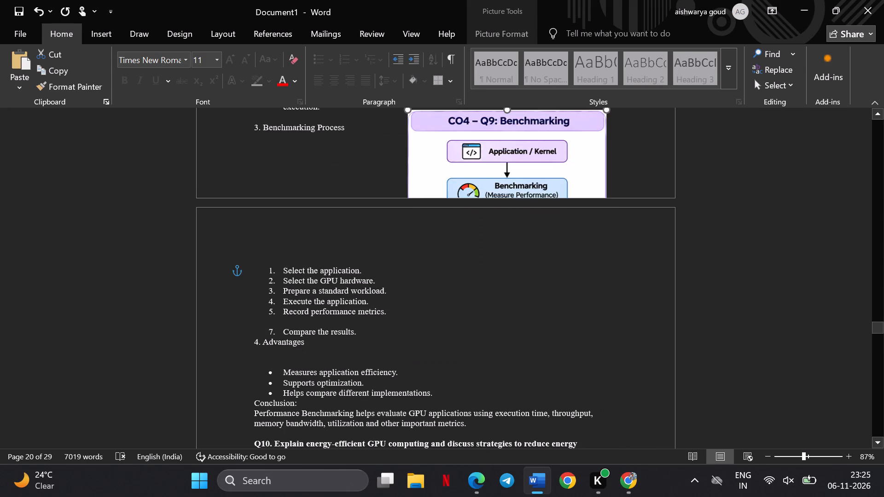
drag(470, 140, 498, 139)
Move the Q8 Roofline Performance Model diagram up into Q8's answer, level with the "Where" formula definitions near the page's outer edge.
scroll(343, 286, up, 2)
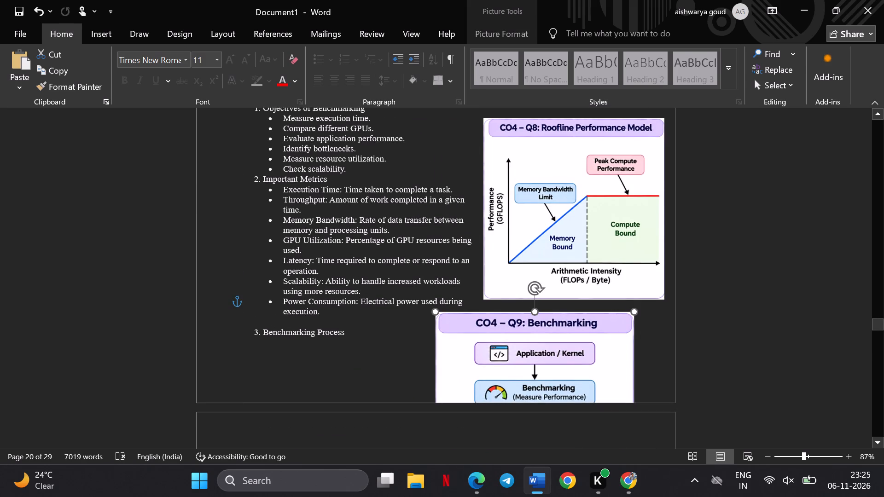
scroll(509, 254, up, 2)
drag(545, 313, 522, 167)
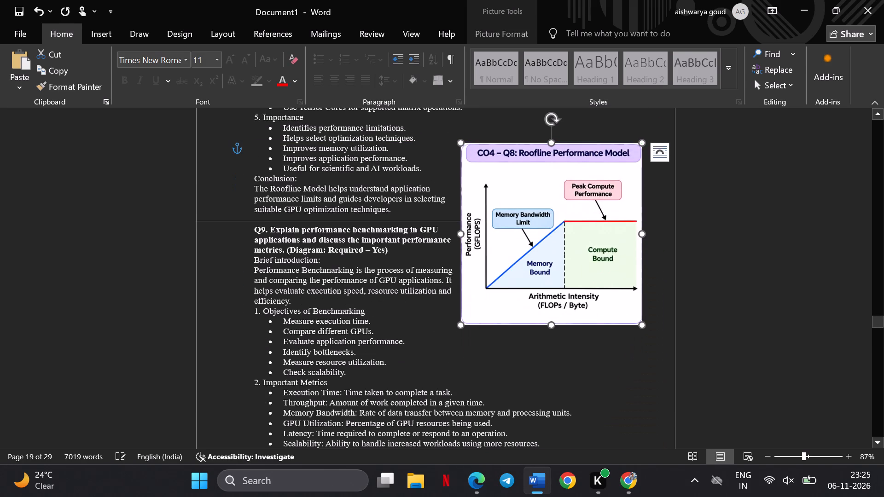
scroll(421, 177, up, 2)
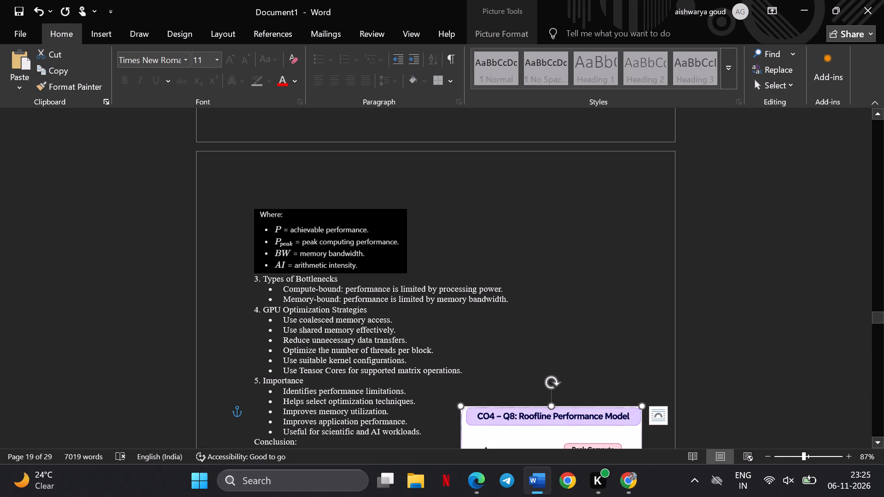
drag(523, 424, 552, 217)
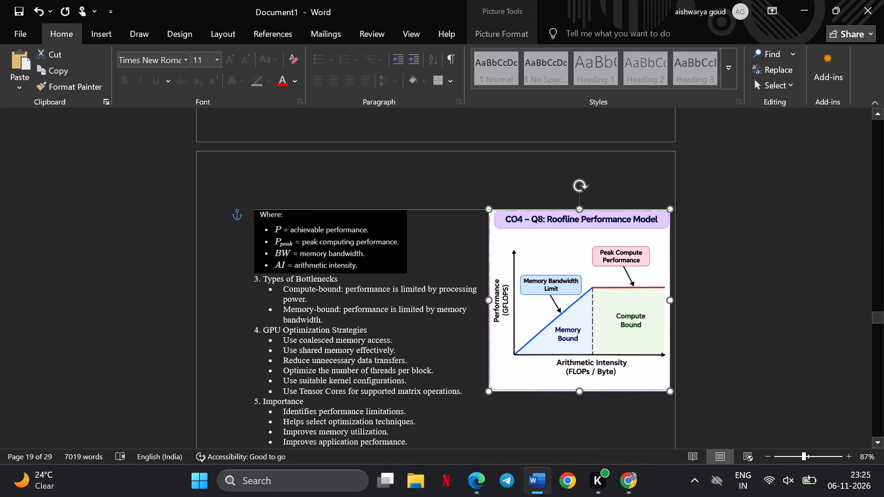
drag(552, 217, 552, 217)
Move the Q9 Benchmarking diagram up and outward, beside Q9's Objectives of Benchmarking and Important Metrics lists.
scroll(409, 283, down, 3)
scroll(409, 283, up, 3)
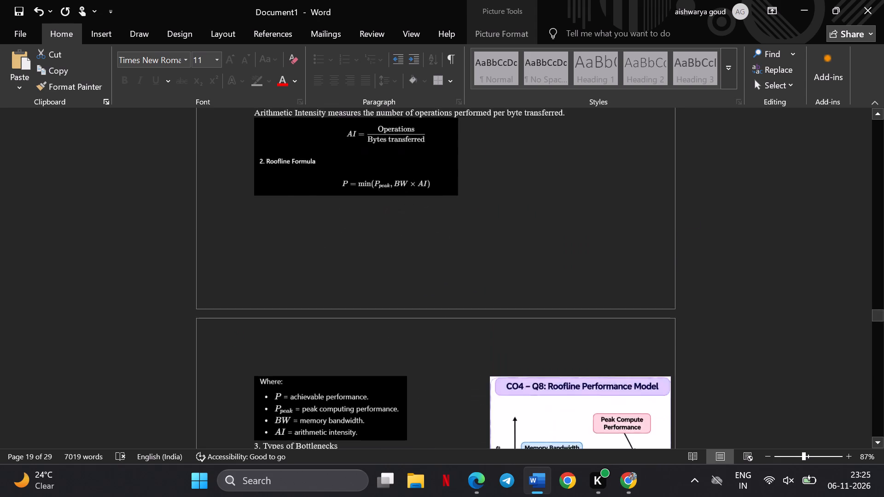
scroll(409, 283, down, 3)
scroll(409, 283, up, 1)
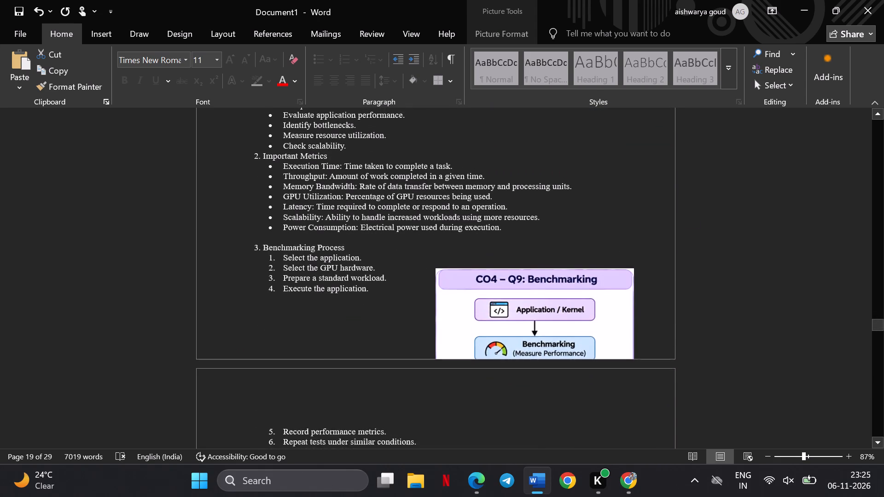
scroll(413, 308, up, 1)
drag(488, 333, 542, 175)
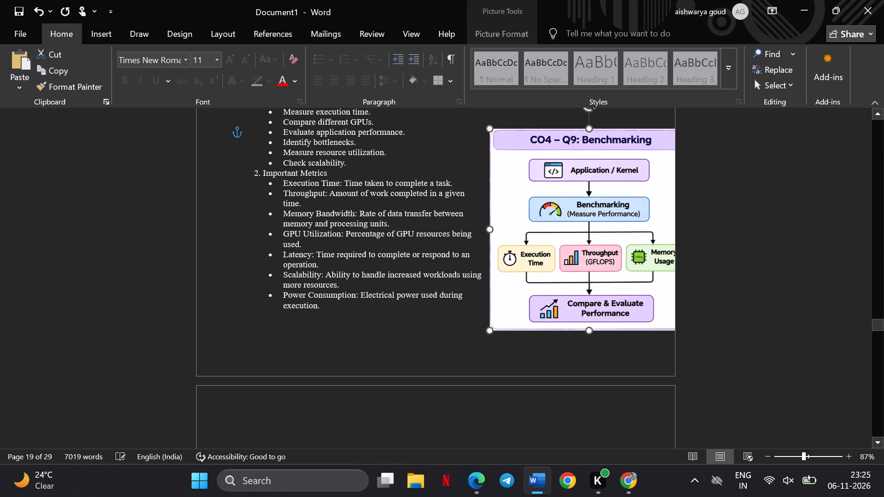
scroll(338, 193, down, 2)
scroll(326, 239, up, 2)
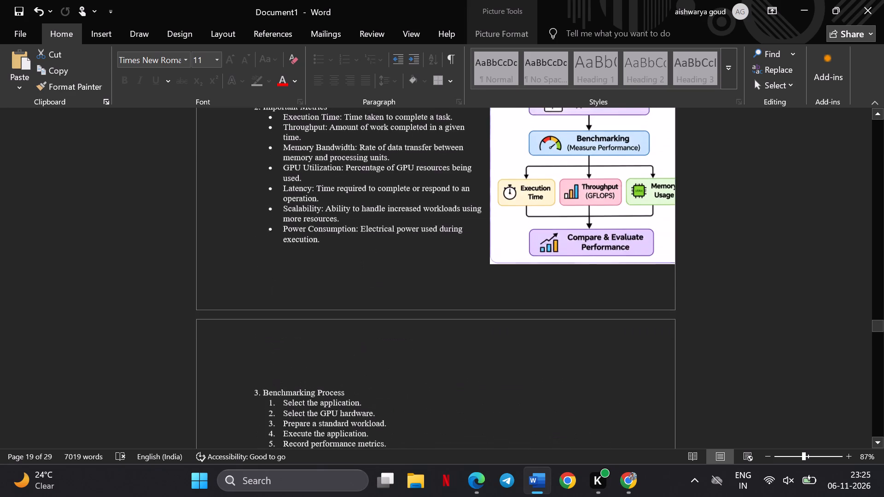
Move the Q9 Benchmarking diagram inward and up so it fits inside the page edge beside Q9's Objectives and Important Metrics lists.
drag(527, 214, 504, 196)
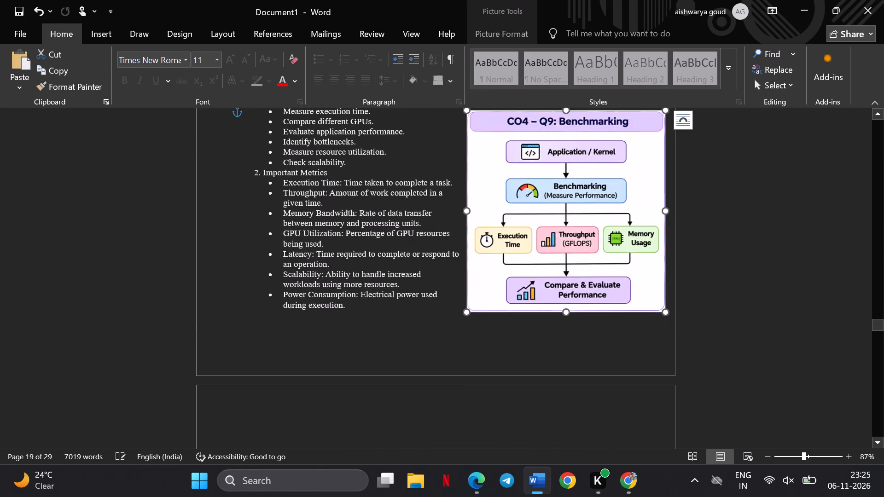
scroll(378, 235, up, 1)
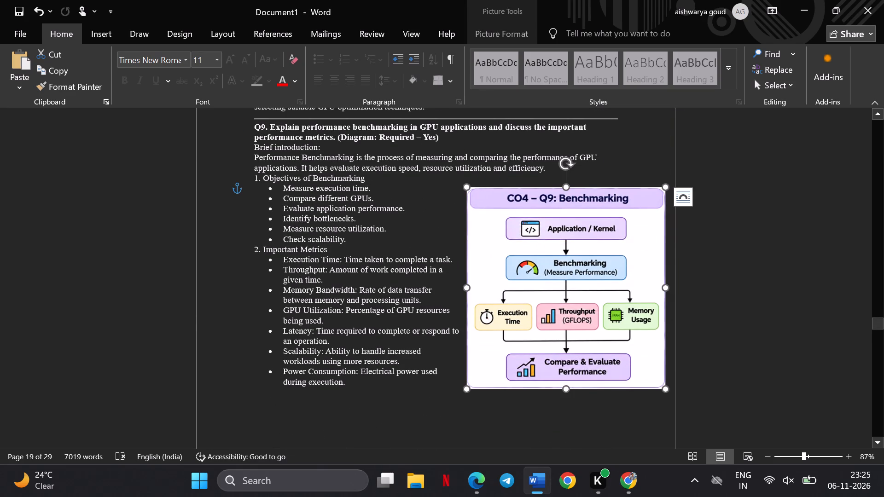
drag(489, 285, 495, 280)
Move the Q10 Big Data Analytics diagram up beside the Energy Formula and Energy Optimization Strategies sections.
scroll(392, 329, down, 1)
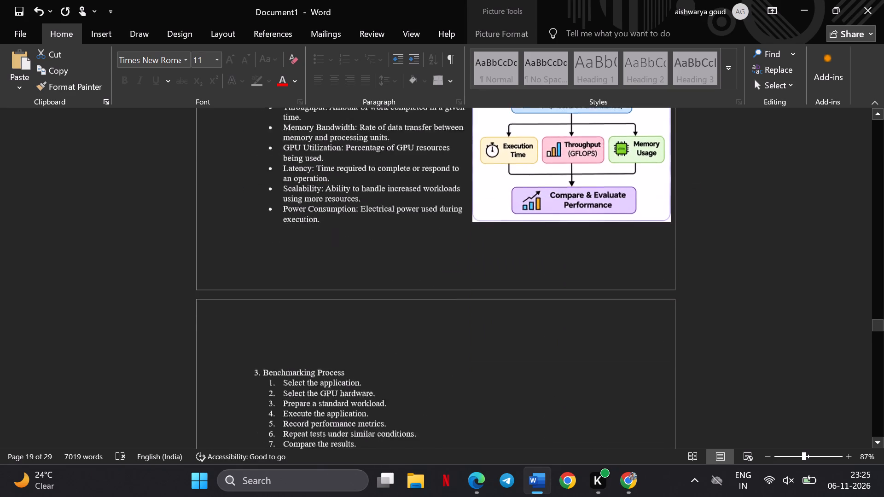
scroll(392, 329, down, 6)
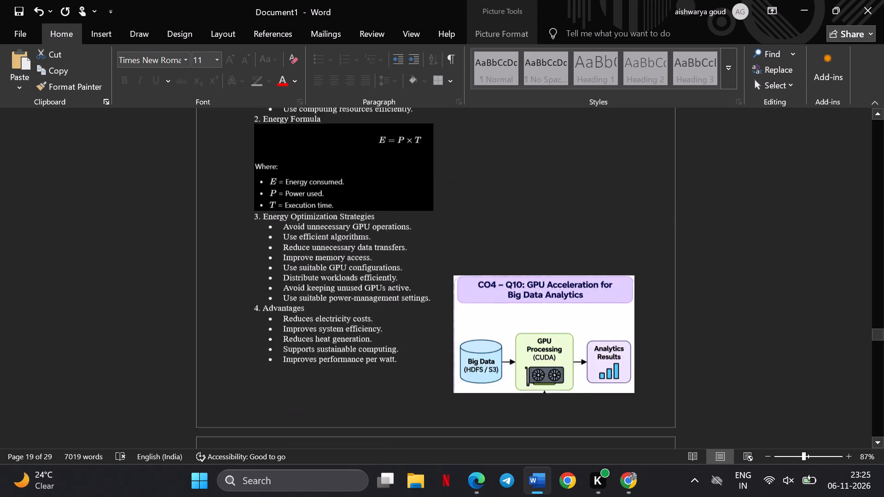
scroll(392, 329, down, 2)
scroll(381, 307, up, 1)
drag(507, 410, 515, 250)
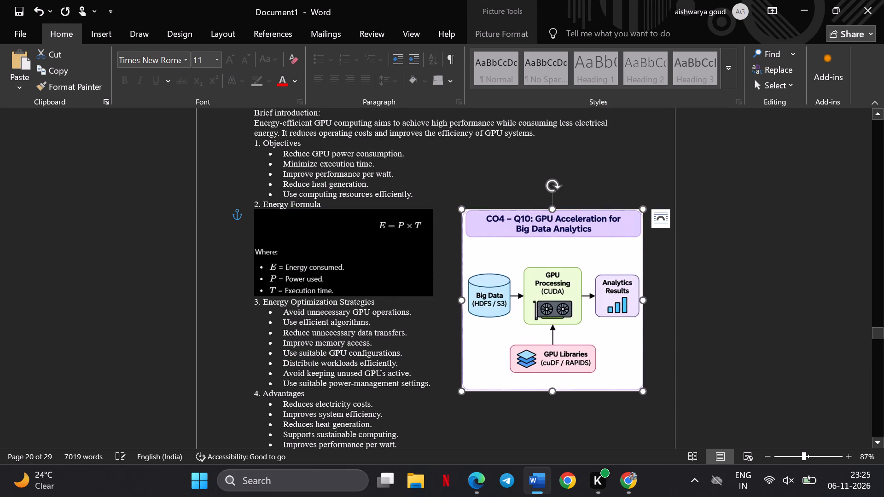
Move the Q11 Energy-Efficient GPU Computing diagram slightly up, beside the Communication Technologies and Role of Tensor Cores sections.
scroll(429, 353, down, 6)
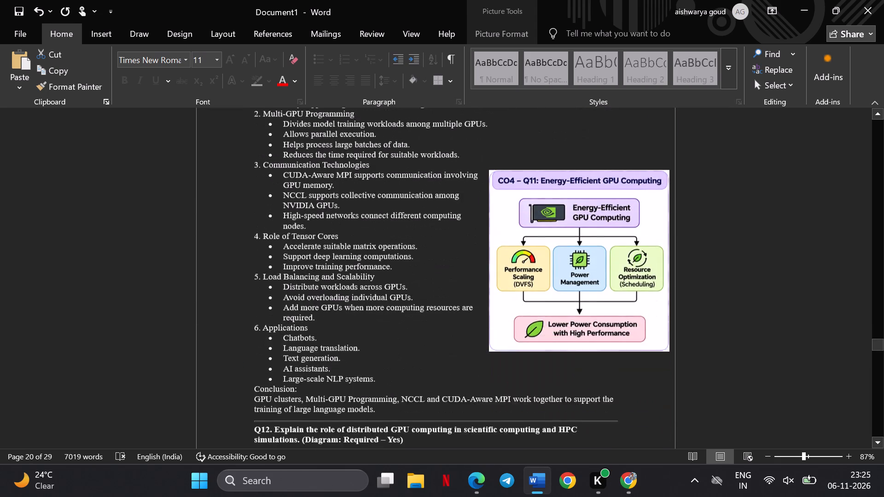
scroll(429, 353, down, 1)
scroll(429, 353, up, 1)
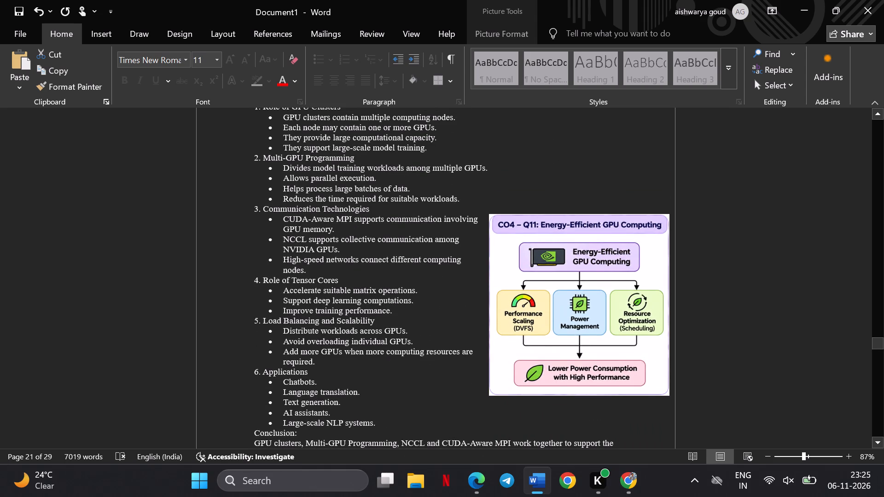
drag(518, 349, 527, 329)
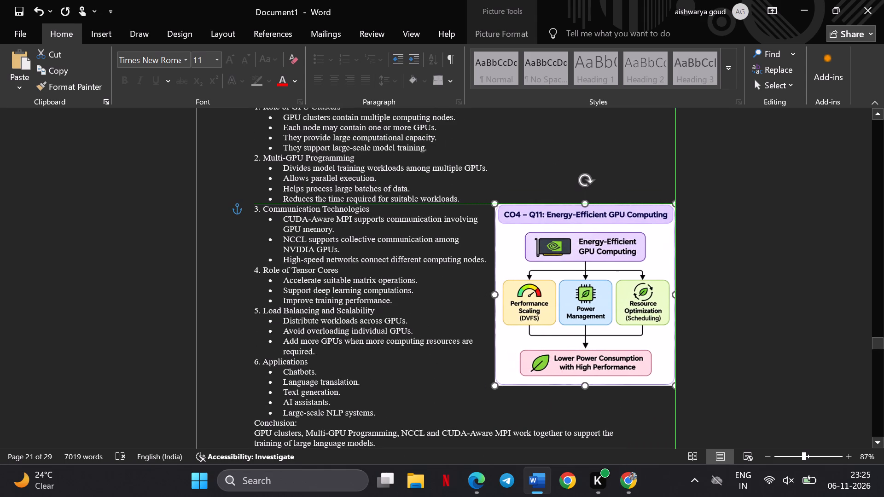
drag(527, 329, 518, 312)
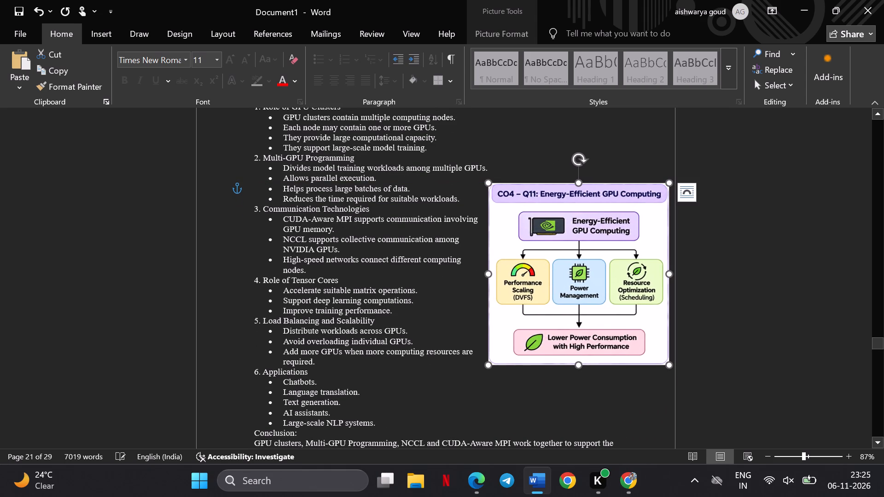
Look through the Q12 answer on distributed GPU computing to check whether it has a diagram and where one could go.
scroll(465, 342, down, 1)
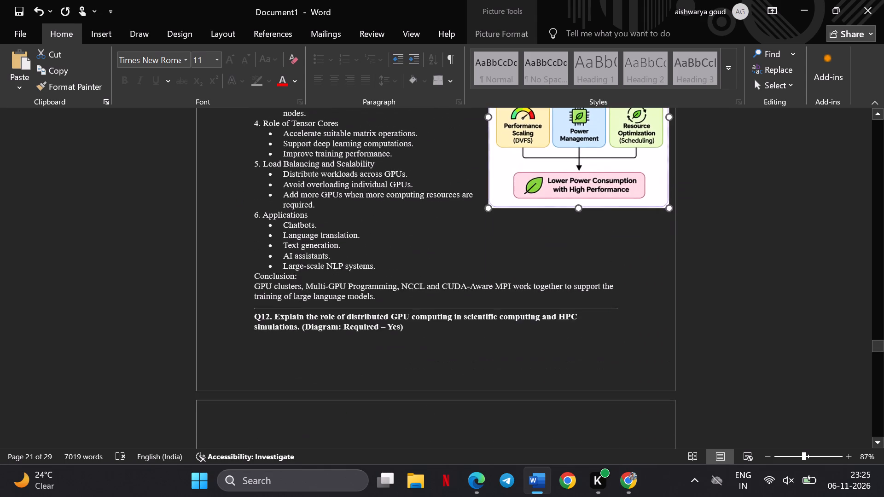
scroll(465, 342, down, 2)
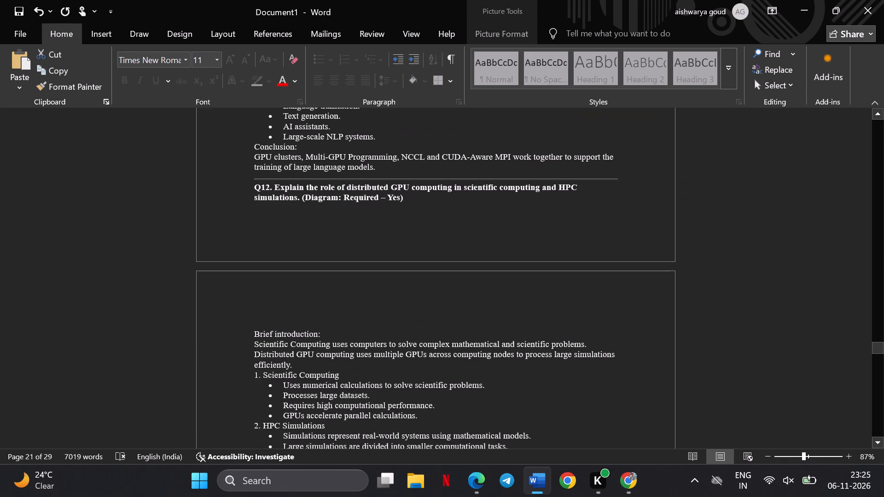
scroll(465, 342, down, 6)
scroll(465, 342, up, 2)
scroll(563, 398, up, 2)
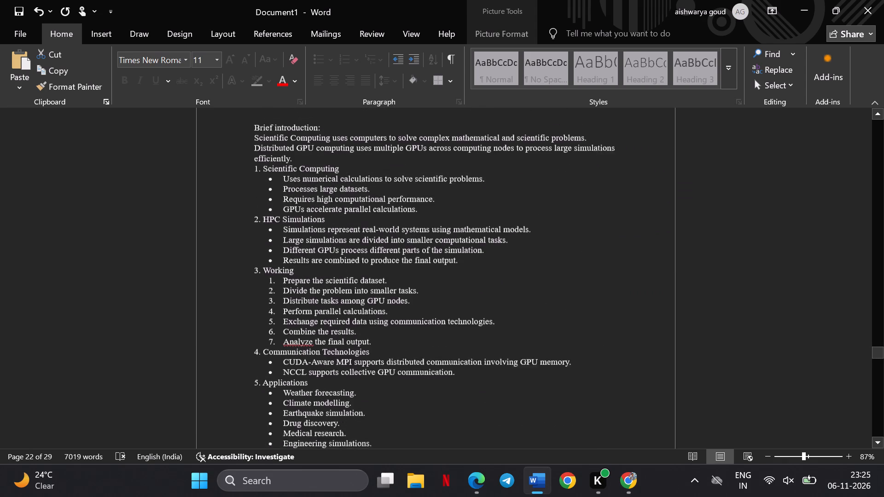
scroll(563, 398, up, 5)
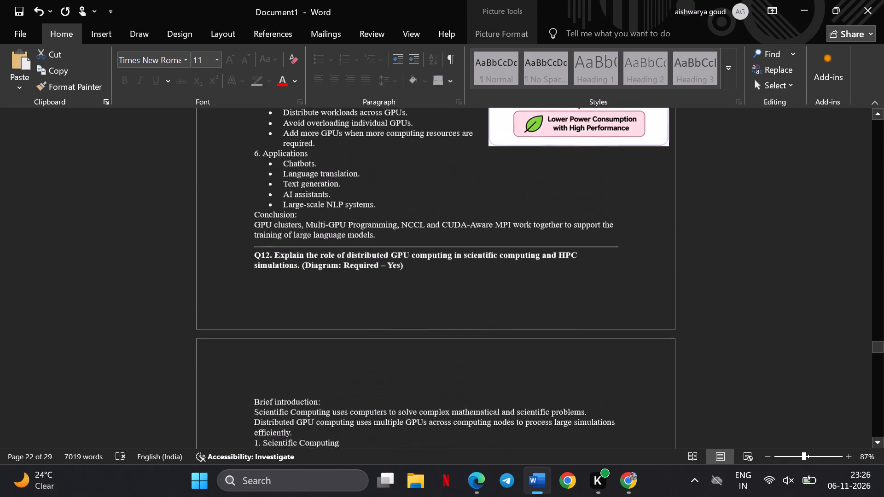
scroll(563, 398, down, 1)
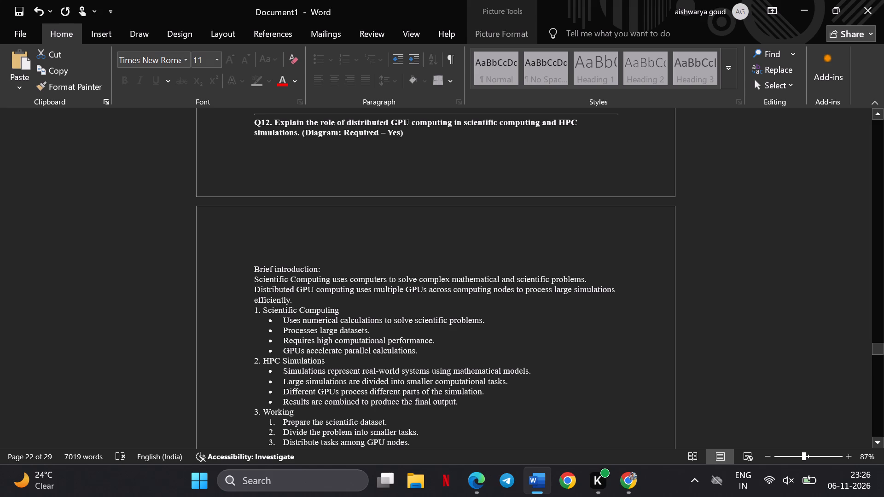
scroll(563, 398, down, 1)
click(639, 482)
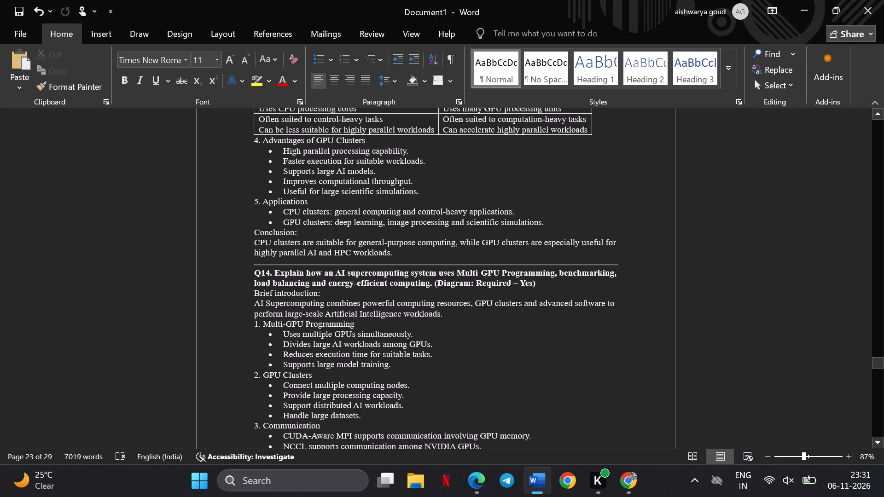
click(552, 226)
key(Return)
key(BackSpace)
key(BackSpace)
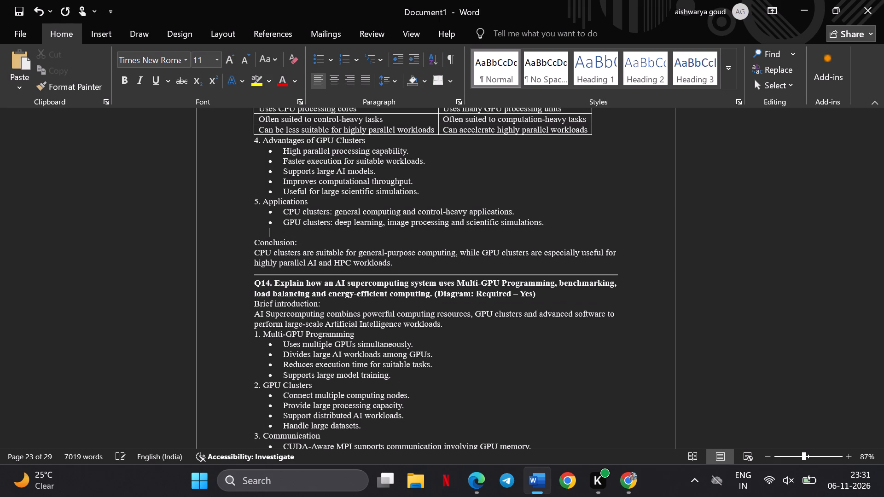
key(BackSpace)
key(ctrl+v)
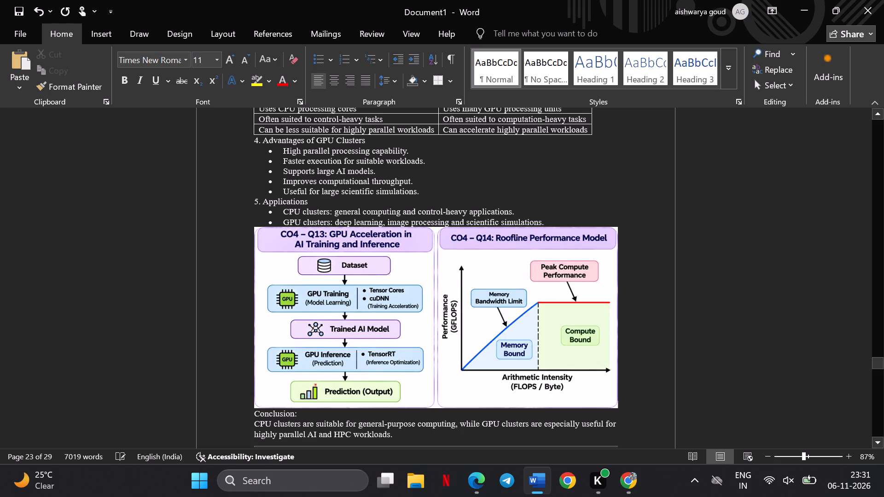
Crop the pasted image to its Q14 Roofline Performance Model half and copy the cropped picture.
click(511, 311)
click(505, 34)
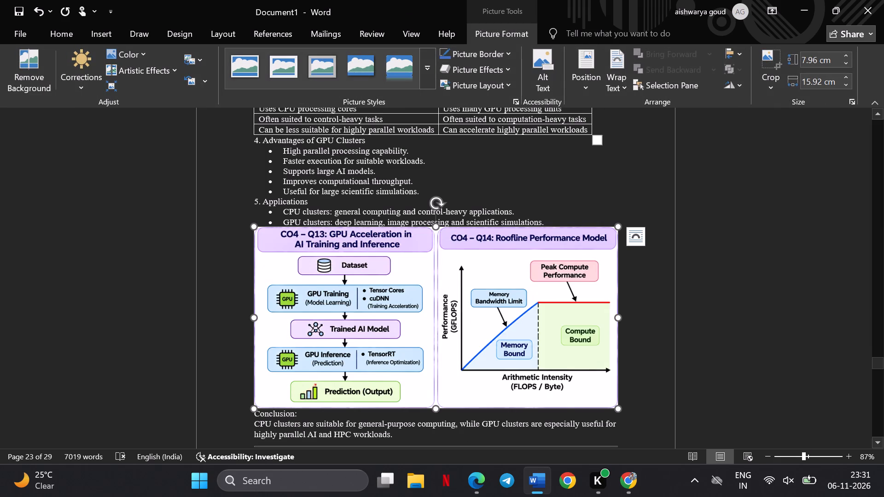
click(768, 66)
click(253, 314)
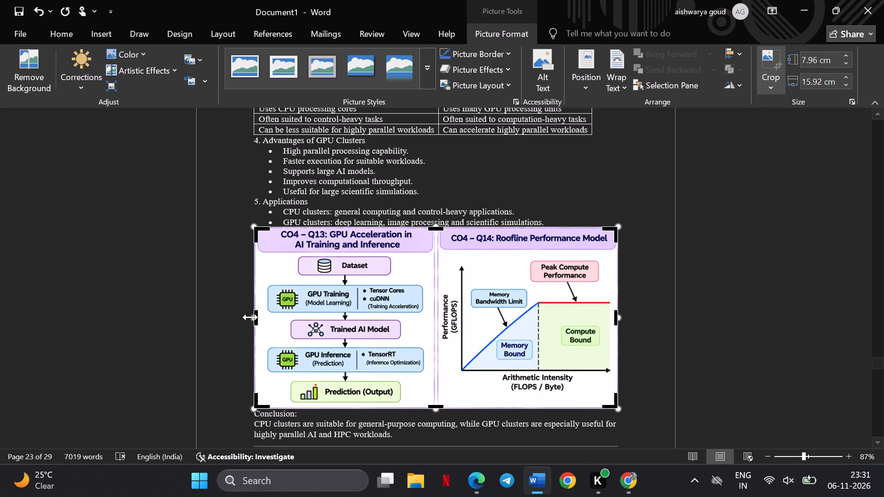
drag(255, 318, 425, 340)
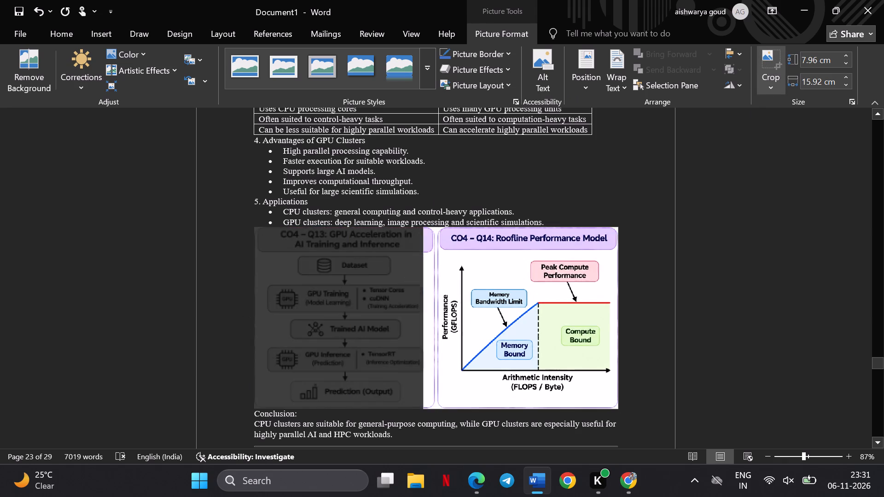
drag(425, 340, 439, 341)
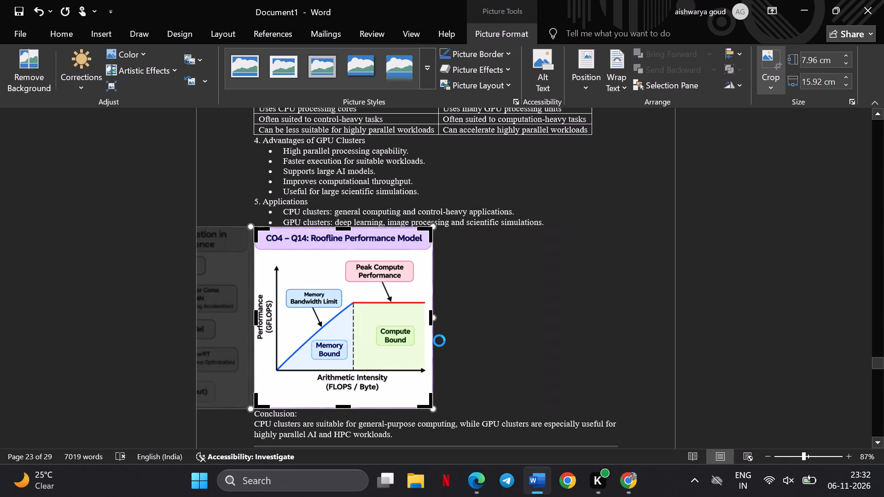
key(ctrl+c)
Undo the crop and crop the picture to its Q13 GPU Acceleration half instead, about 7.96 cm wide.
key(ctrl+z)
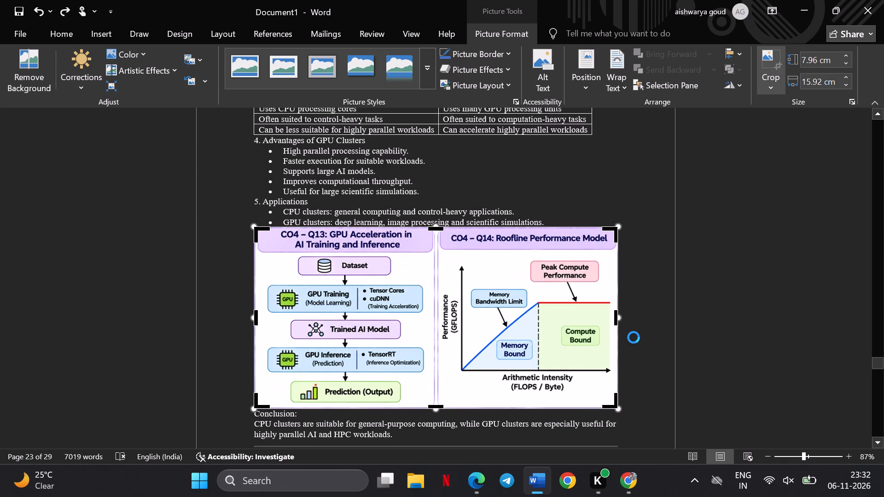
drag(614, 316, 483, 324)
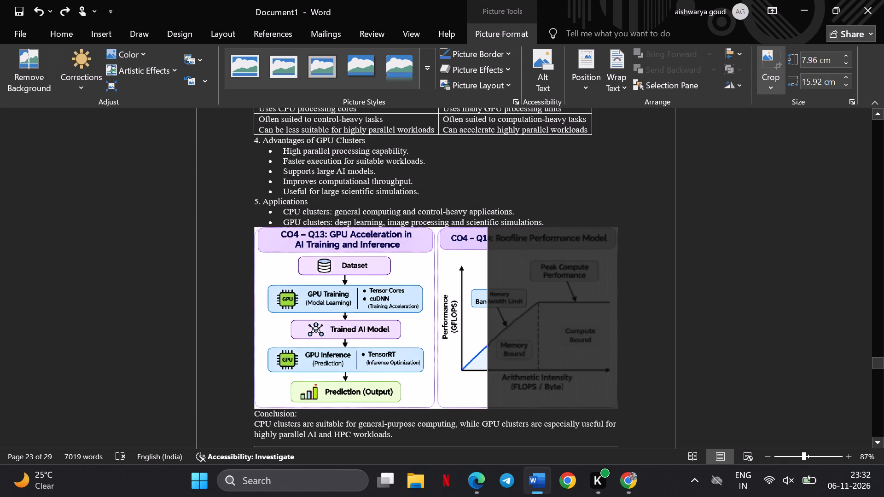
drag(483, 324, 436, 323)
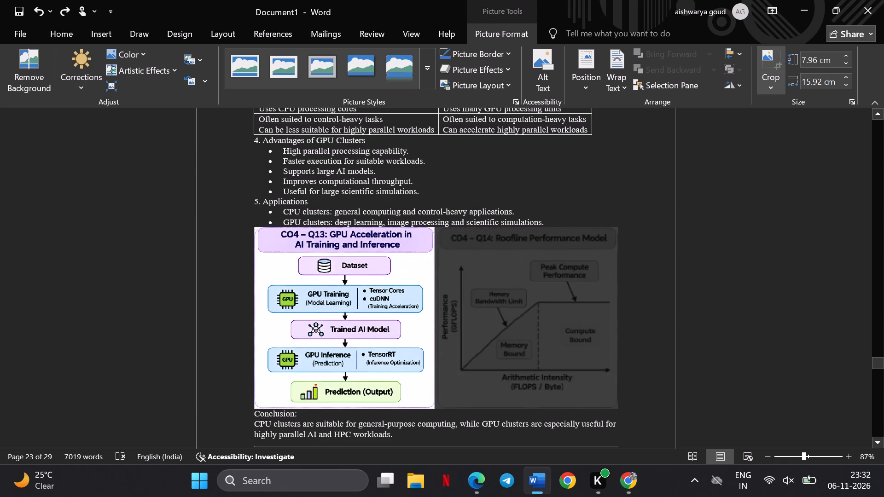
drag(436, 323, 436, 324)
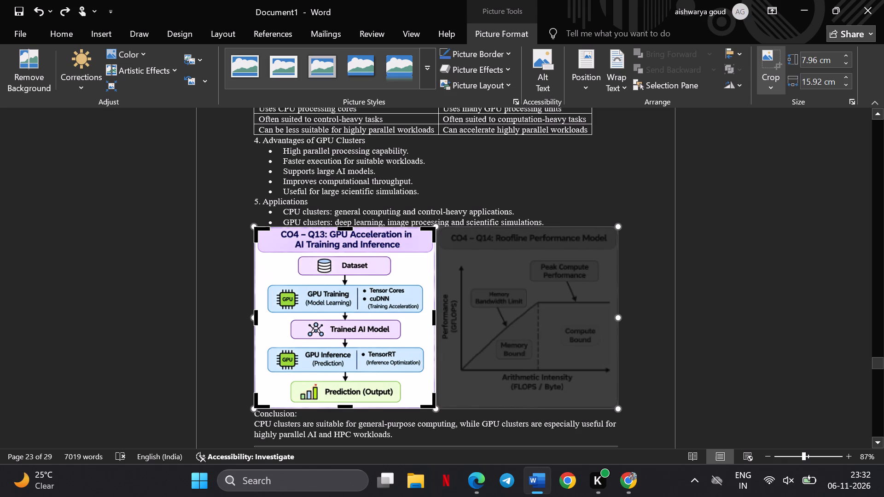
click(664, 153)
Position the Q13 picture middle right with text wrapping and move it beside Q13's Advantages and Applications sections, below the comparison table.
click(420, 270)
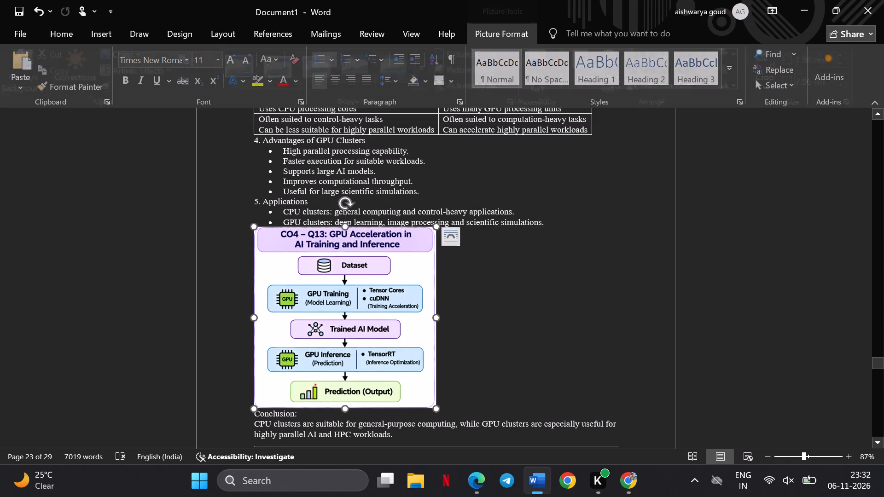
click(597, 83)
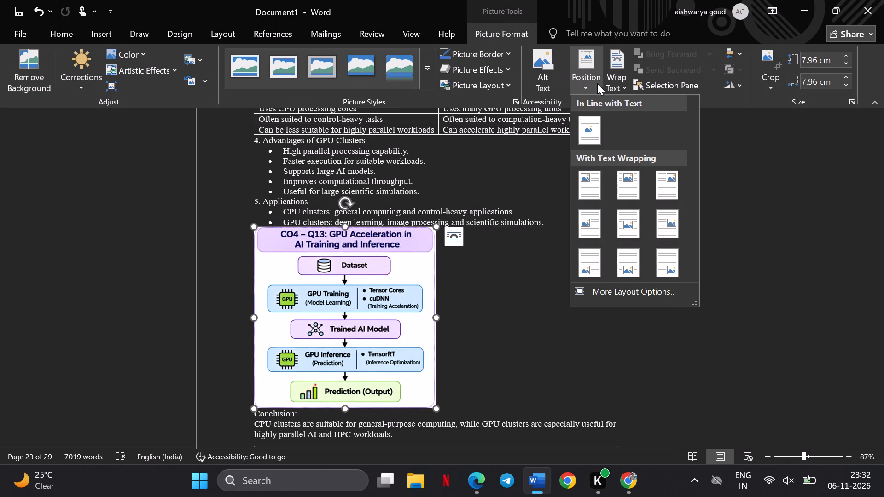
click(670, 220)
scroll(425, 266, up, 1)
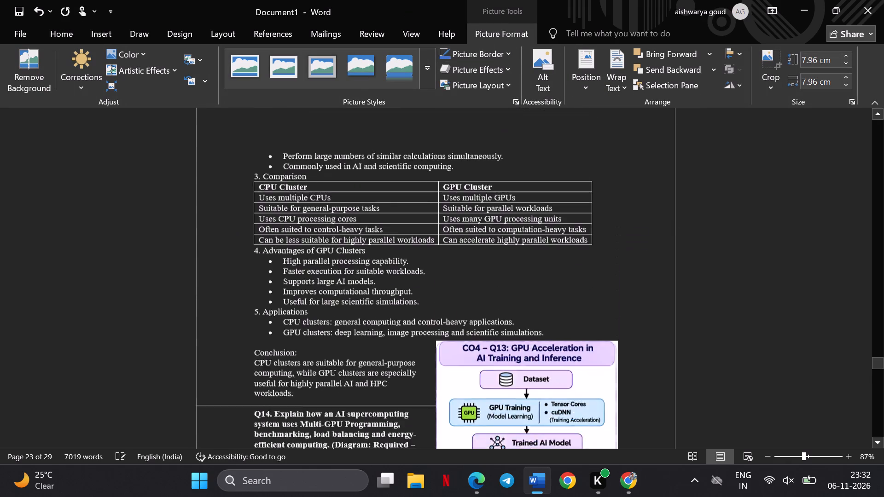
scroll(425, 266, up, 1)
scroll(425, 266, down, 1)
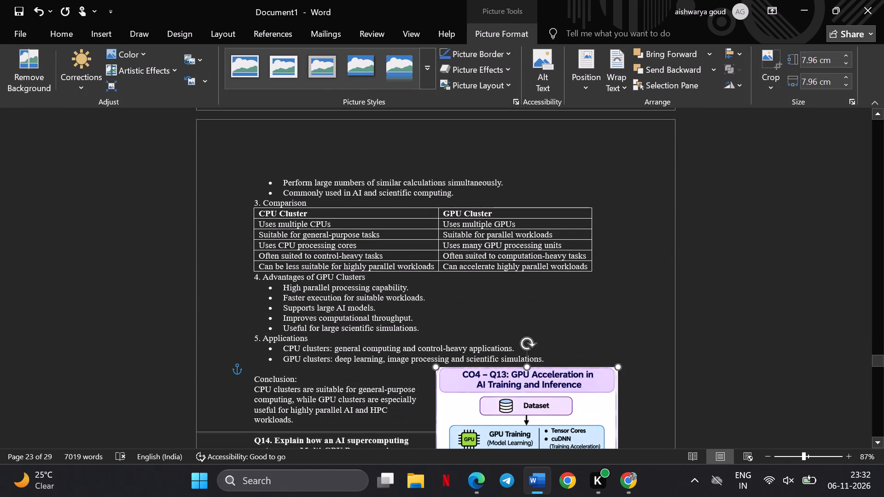
drag(488, 401, 560, 300)
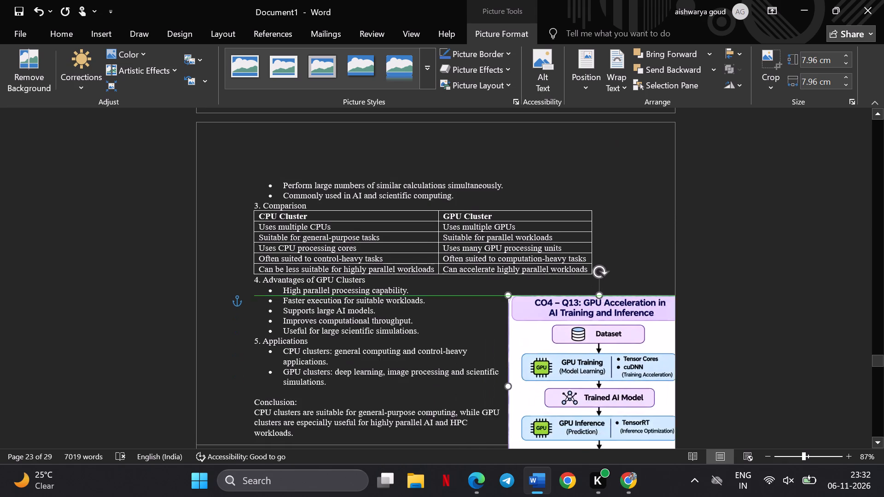
drag(560, 300, 578, 400)
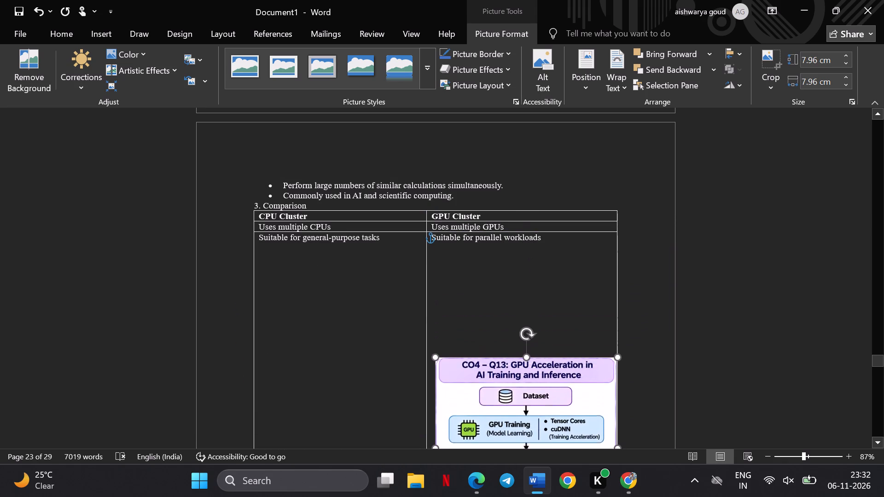
drag(578, 400, 598, 289)
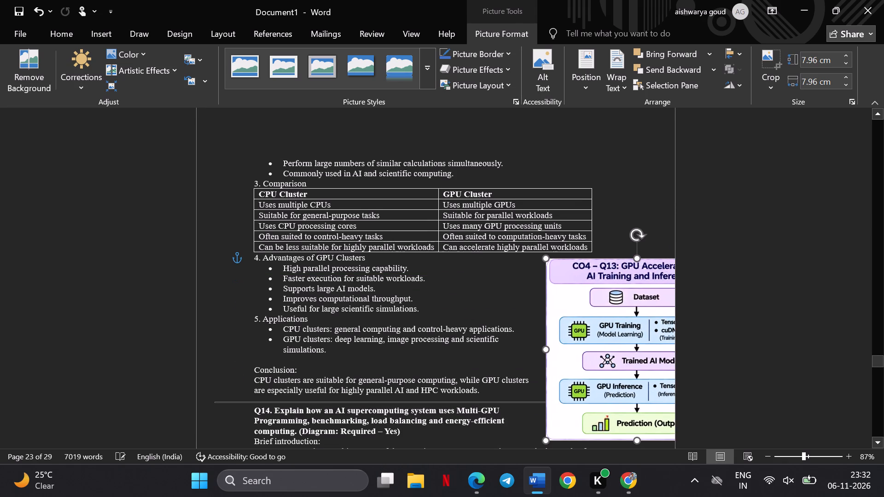
Remove the empty line above Q13's Conclusion heading.
scroll(405, 380, down, 1)
click(328, 322)
key(BackSpace)
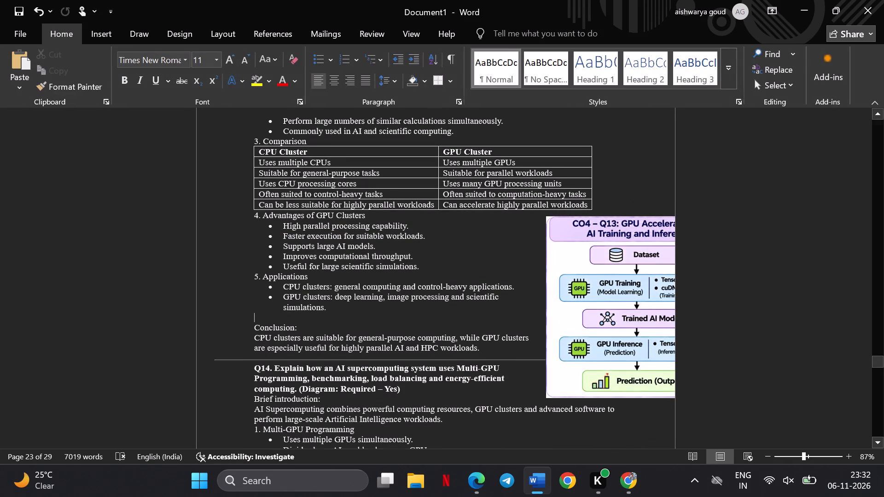
Add six blank lines after Q13's conclusion to push the Q14 heading below the picture.
scroll(429, 330, up, 5)
scroll(429, 330, down, 1)
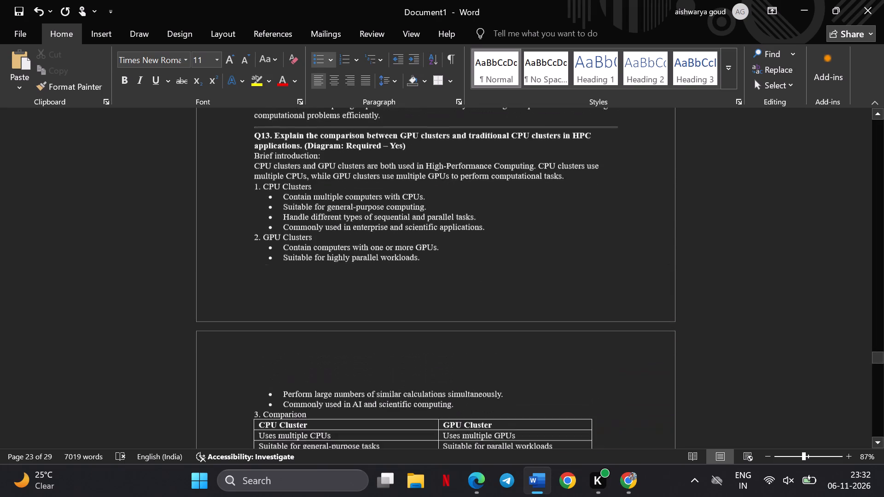
scroll(429, 330, down, 2)
click(488, 323)
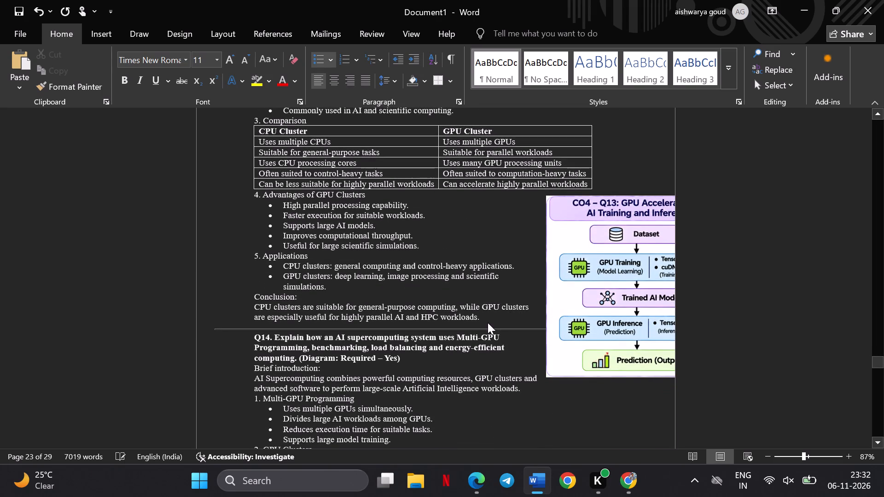
click(485, 318)
key(Return)
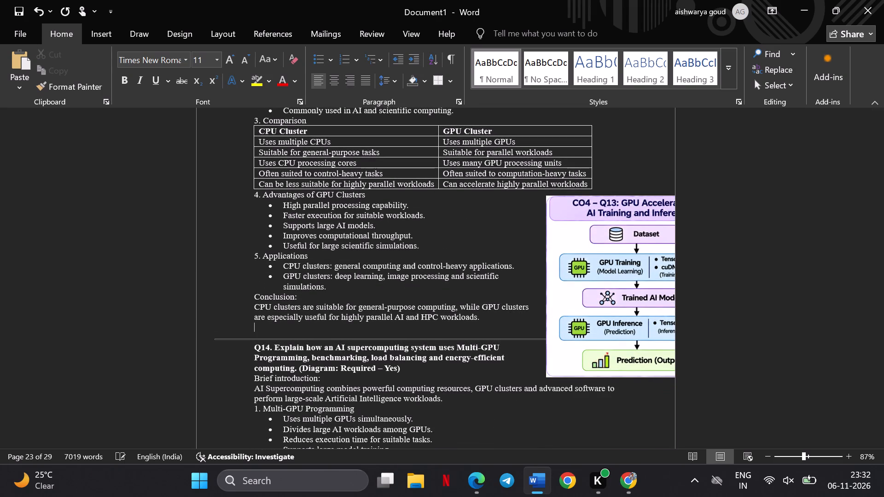
key(Return)
key(Return)
key(Return)
key(Return)
key(Return)
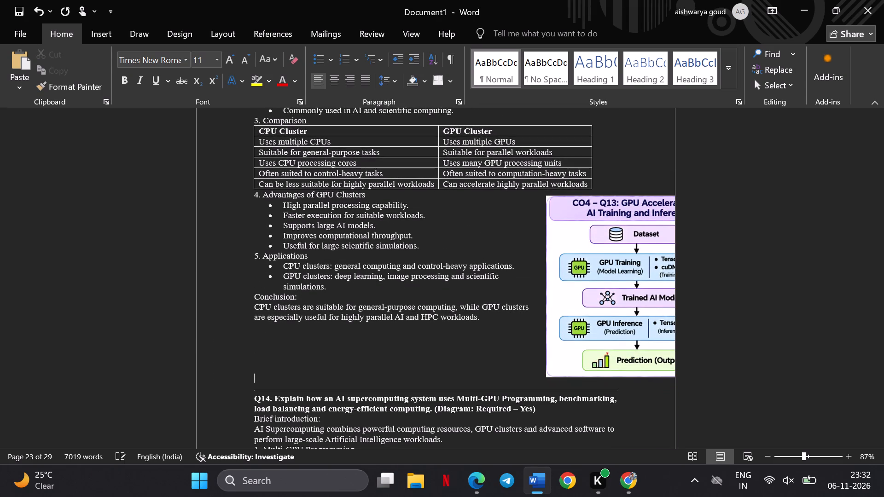
Move the Q13 picture inward so it fits fully on the page beside sections 4 and 5.
drag(643, 312, 563, 315)
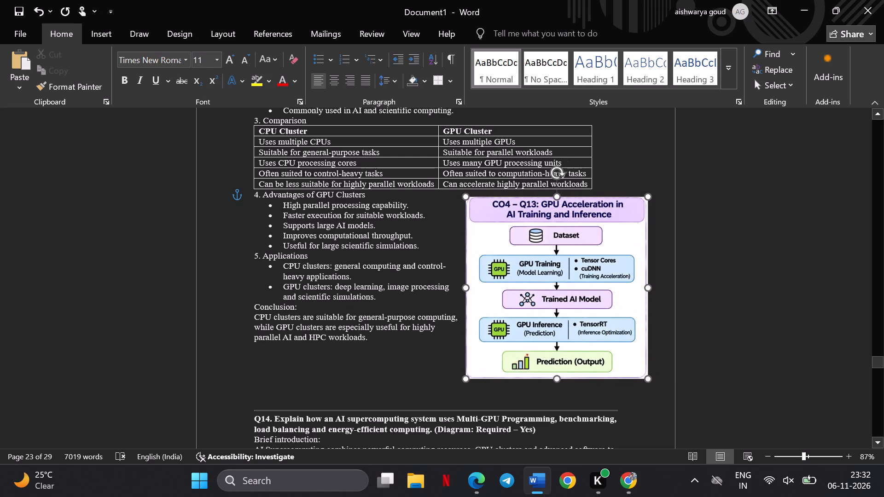
drag(563, 315, 563, 316)
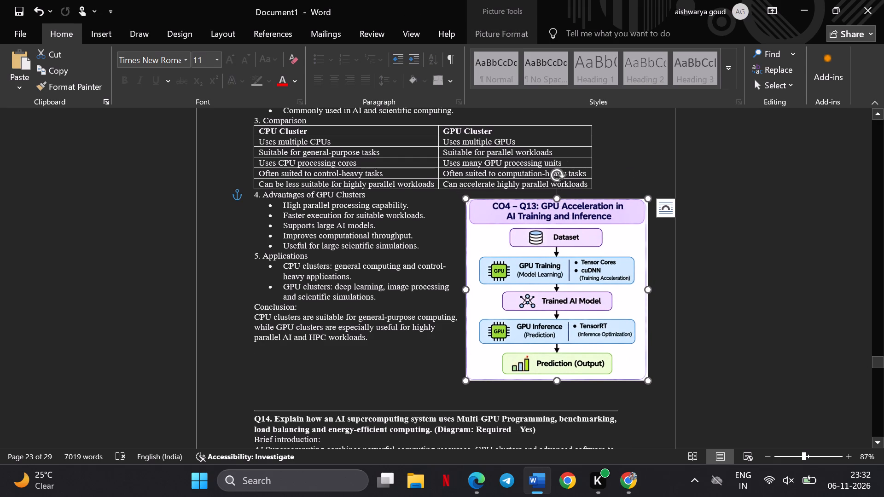
Delete two of the blank lines between Q13's conclusion and the Q14 heading.
click(366, 360)
key(BackSpace)
key(BackSpace)
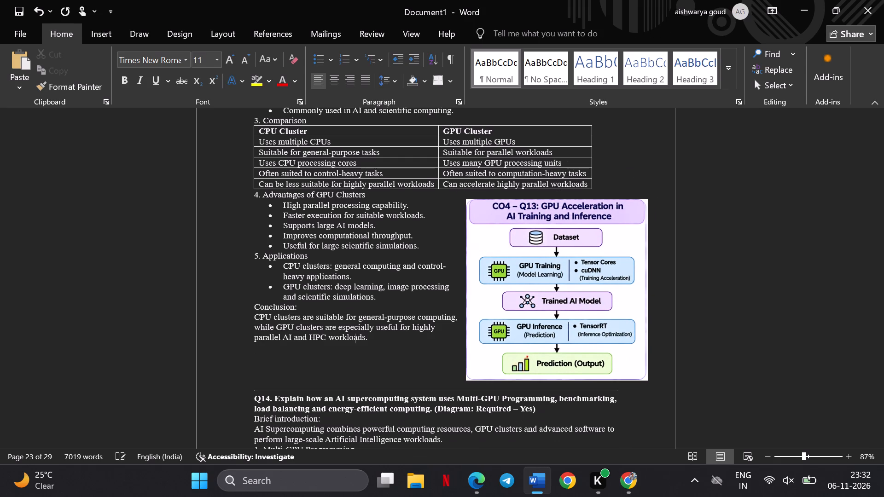
Nudge the Q13 picture slightly upward so it starts just below the comparison table.
drag(537, 342, 537, 335)
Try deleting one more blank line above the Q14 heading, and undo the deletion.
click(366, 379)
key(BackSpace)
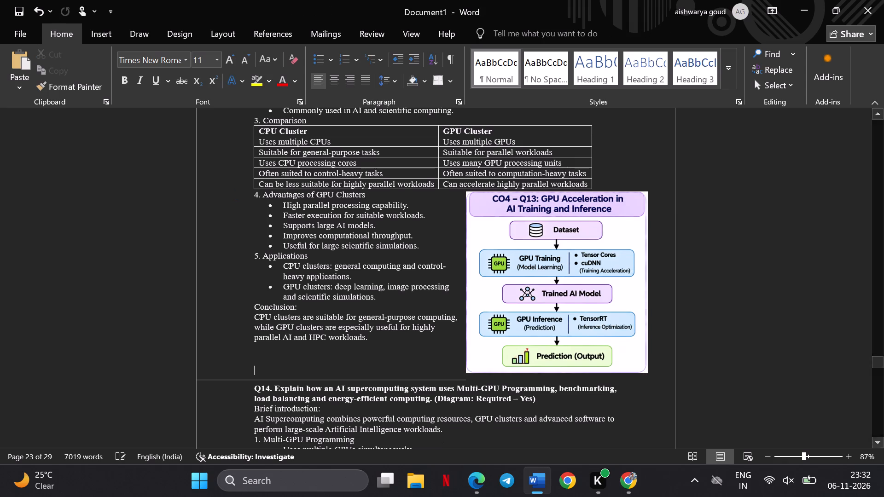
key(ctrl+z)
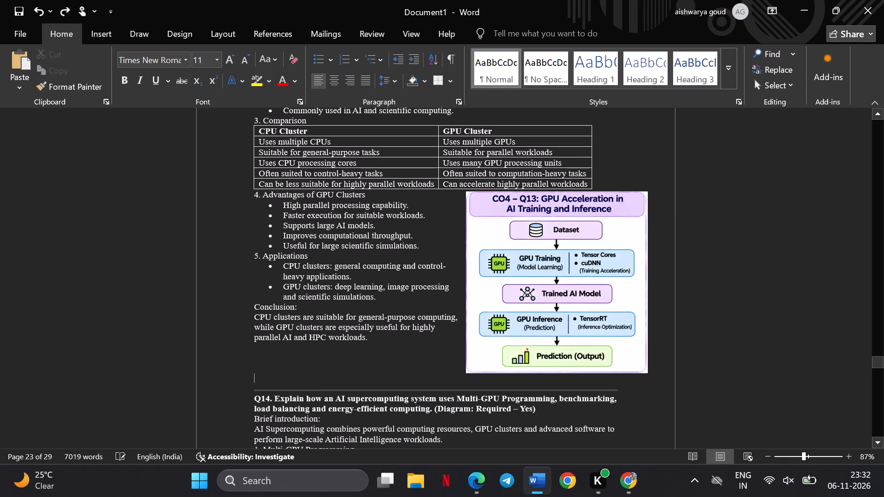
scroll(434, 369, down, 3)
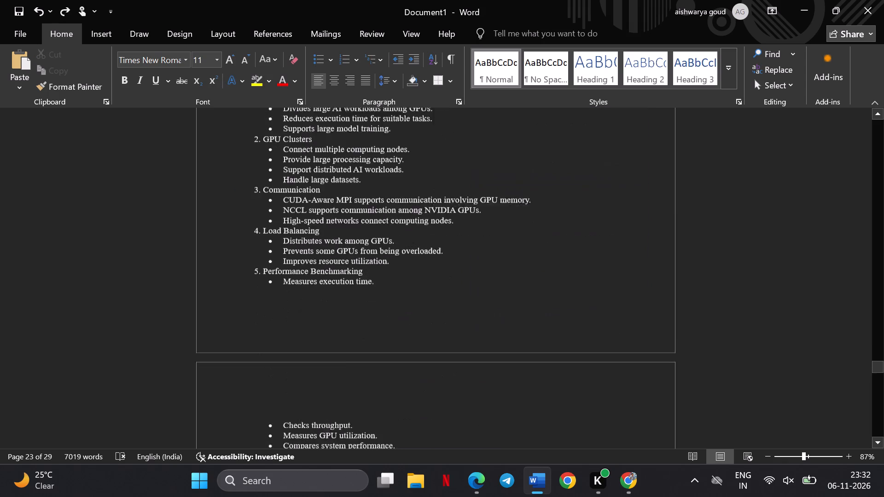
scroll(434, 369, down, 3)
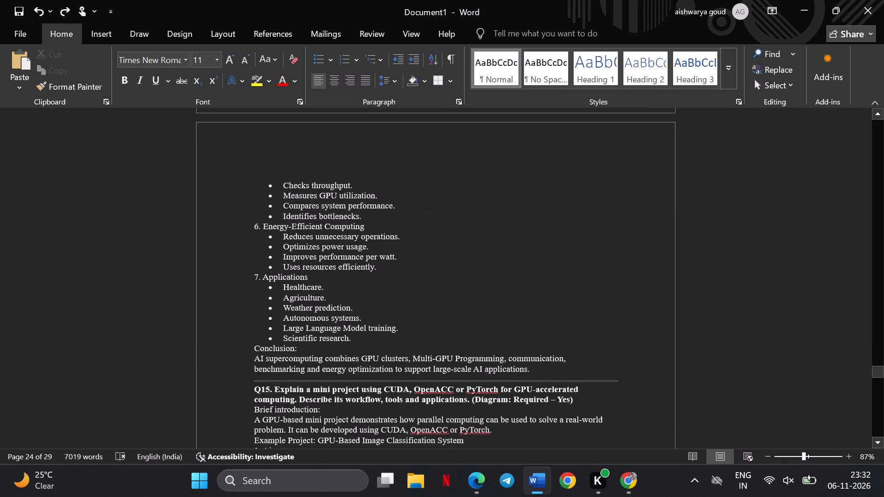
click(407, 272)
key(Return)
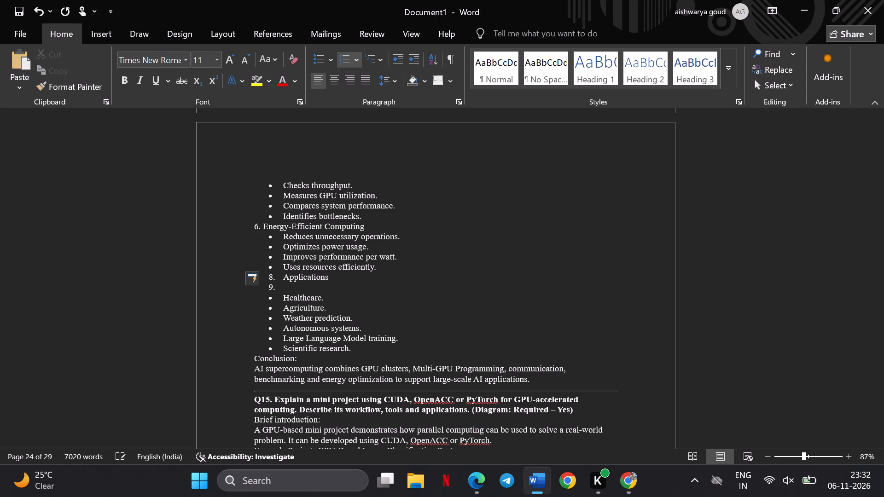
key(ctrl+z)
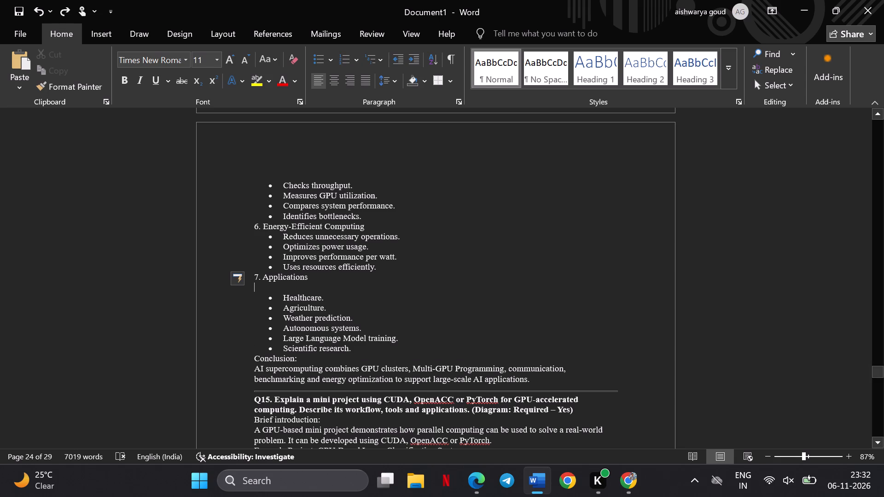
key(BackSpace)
Paste the cropped Q14 Roofline diagram on a new unbulleted line after "Uses resources efficiently." in Q14's section 6.
click(393, 269)
key(Return)
key(BackSpace)
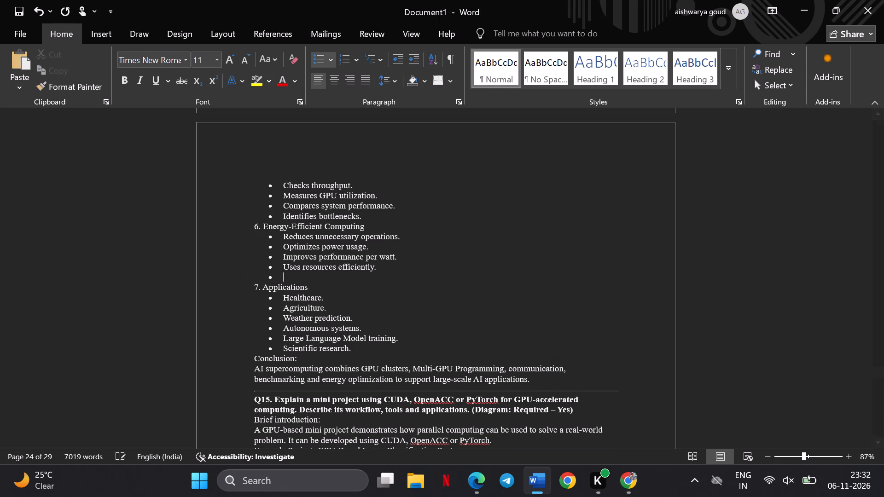
key(BackSpace)
key(BackSpace)
key(ctrl+v)
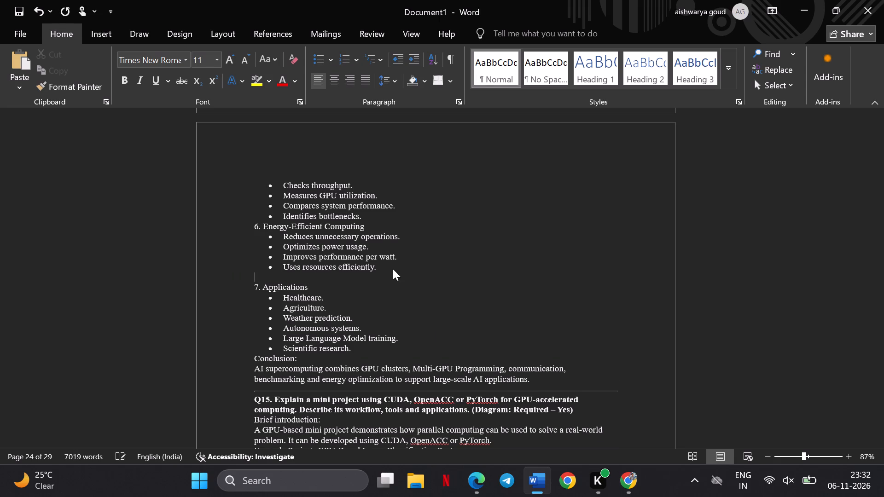
Position the Q14 picture at the page's top right with text wrapping, and shift it outward beside sections 6 and 7.
click(364, 294)
click(513, 35)
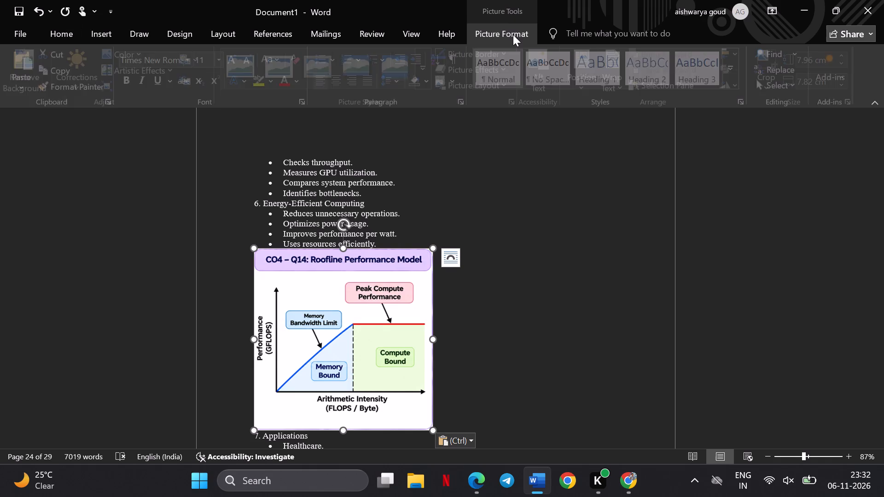
click(588, 89)
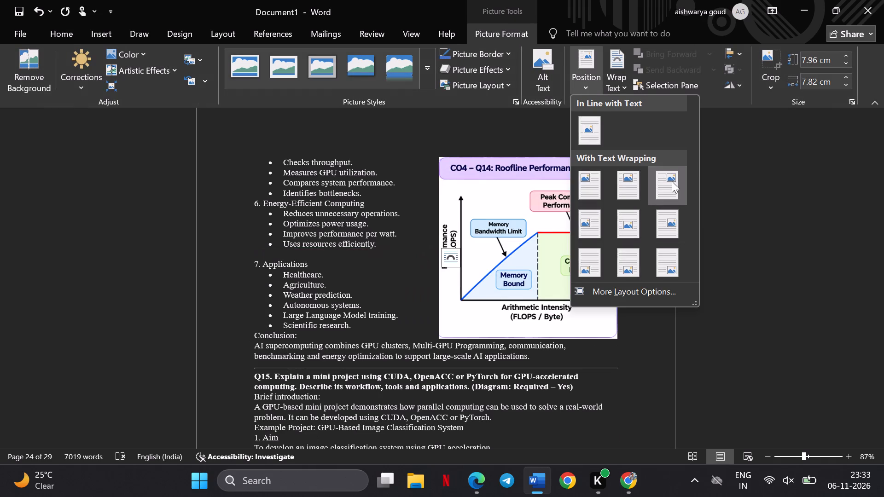
click(672, 181)
drag(521, 244, 547, 226)
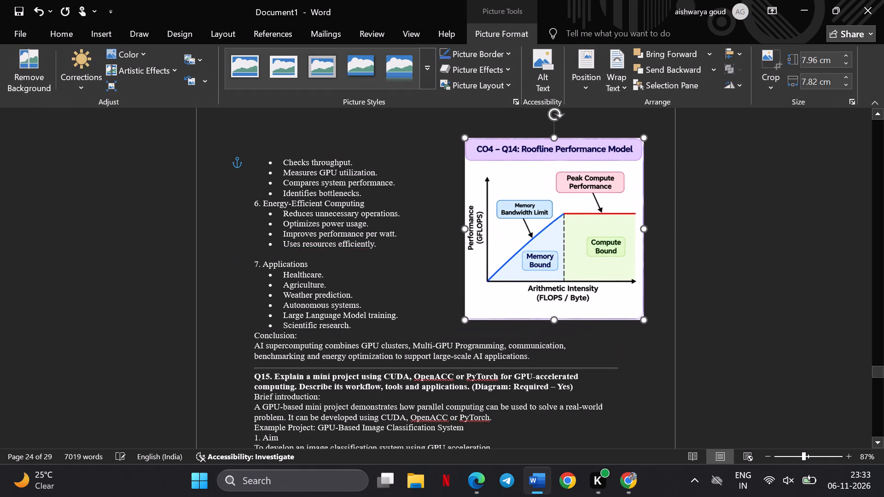
drag(547, 226, 547, 231)
Remove the empty line above Q14's "7. Applications" heading.
drag(367, 251, 391, 253)
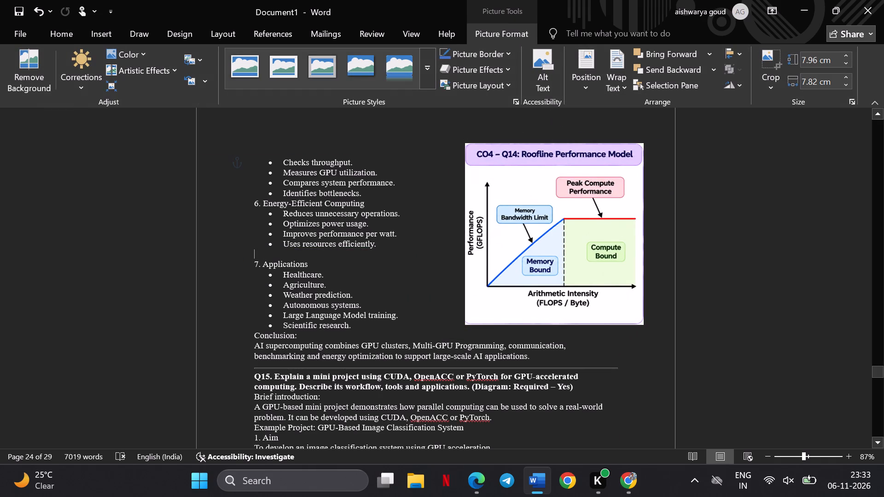
drag(391, 253, 391, 243)
key(BackSpace)
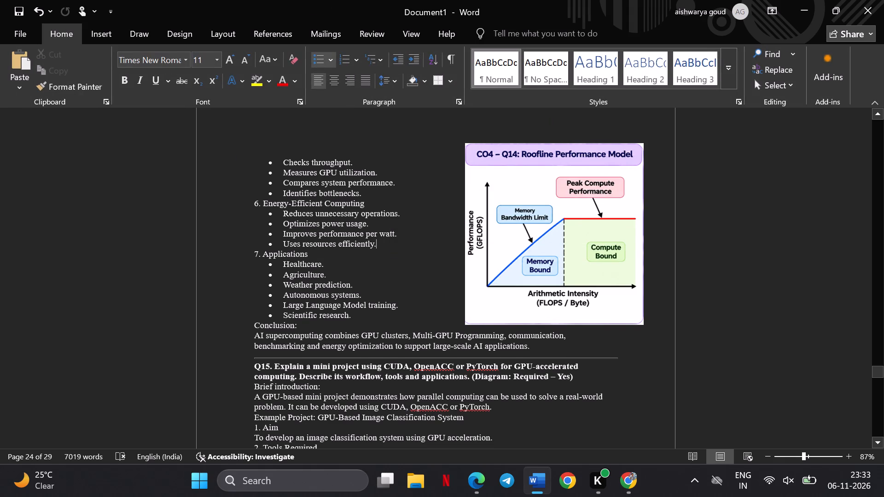
scroll(469, 300, down, 7)
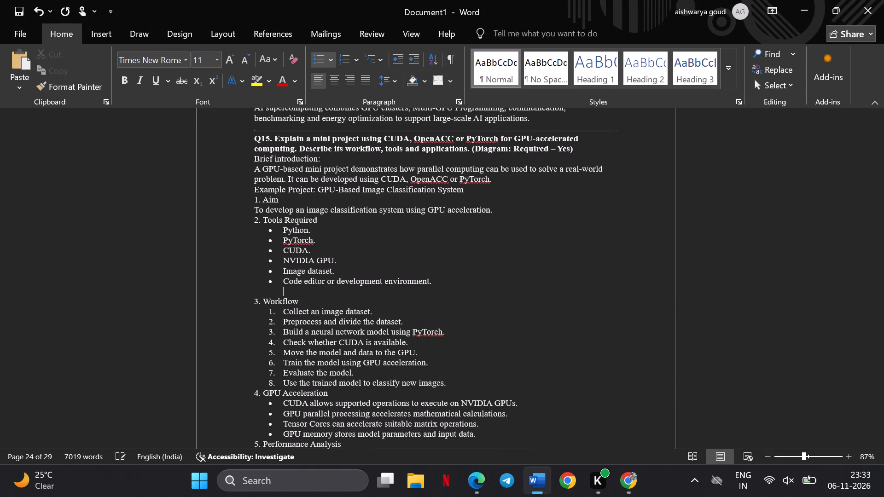
key(BackSpace)
key(BackSpace)
key(ctrl+v)
Shrink the Q15 picture proportionally to about 6.98 cm high and 10.48 cm wide.
click(401, 279)
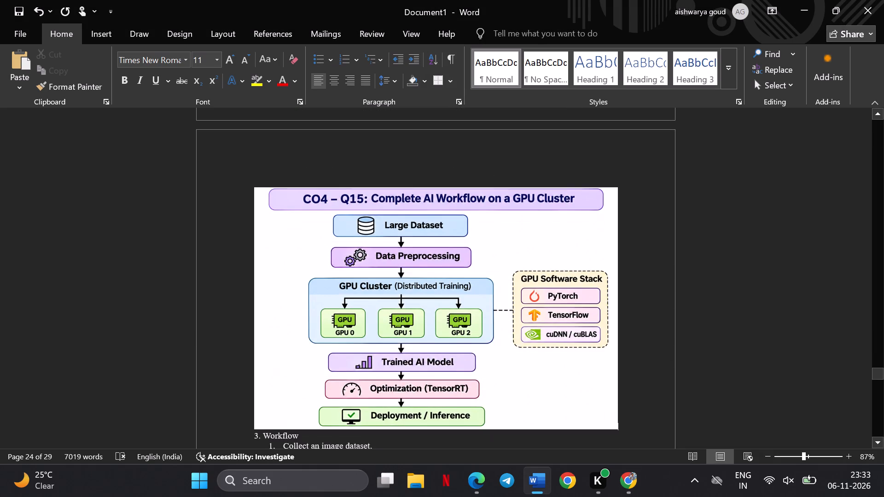
drag(251, 187, 375, 297)
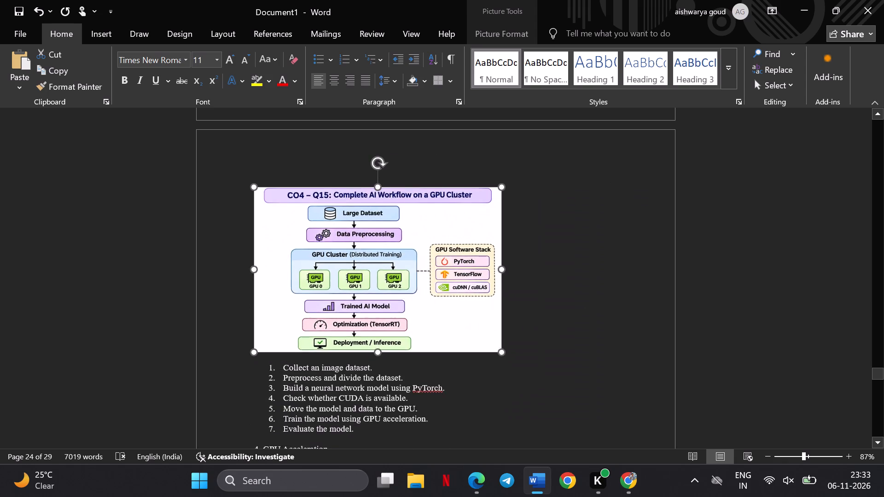
drag(375, 297, 378, 303)
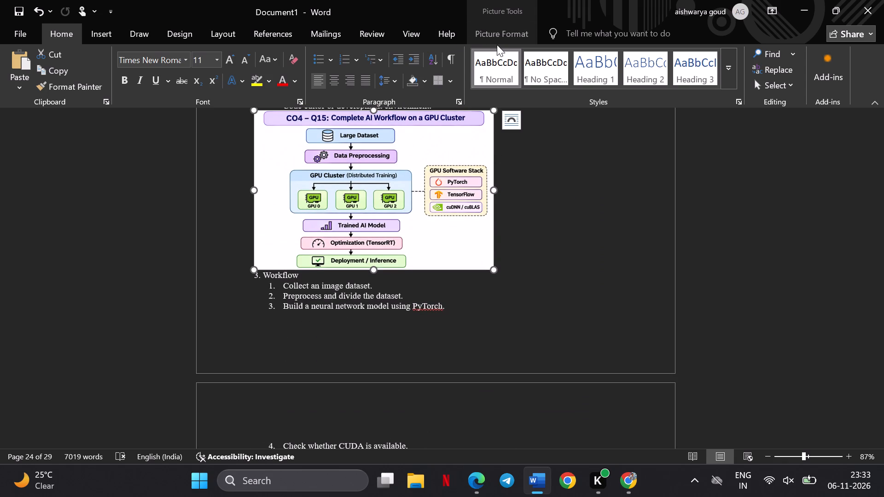
Position the Q15 picture at the page's middle right with text wrapping, and move it beside the Workflow and GPU Acceleration sections.
click(497, 41)
drag(588, 88, 669, 234)
click(669, 234)
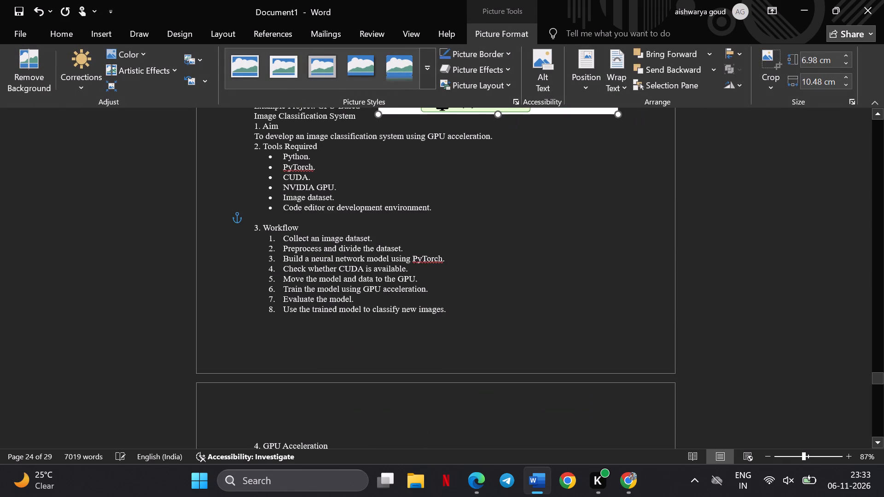
scroll(531, 234, up, 1)
drag(534, 165, 587, 329)
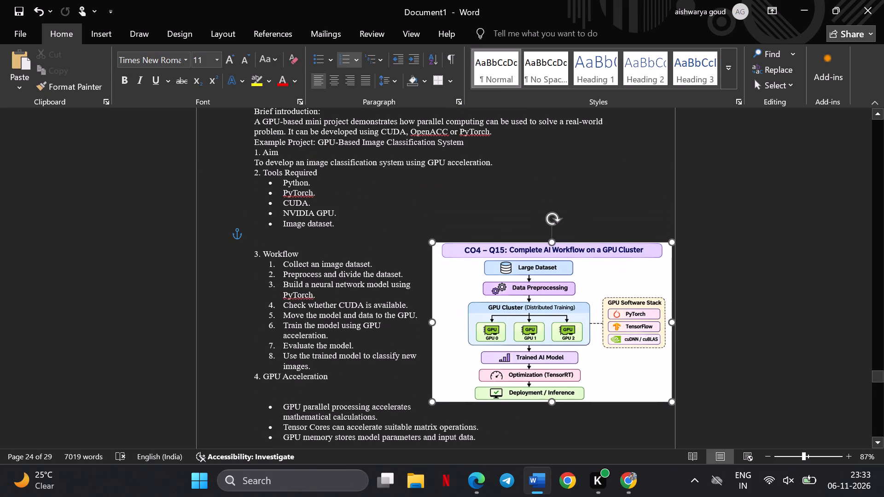
drag(587, 329, 595, 315)
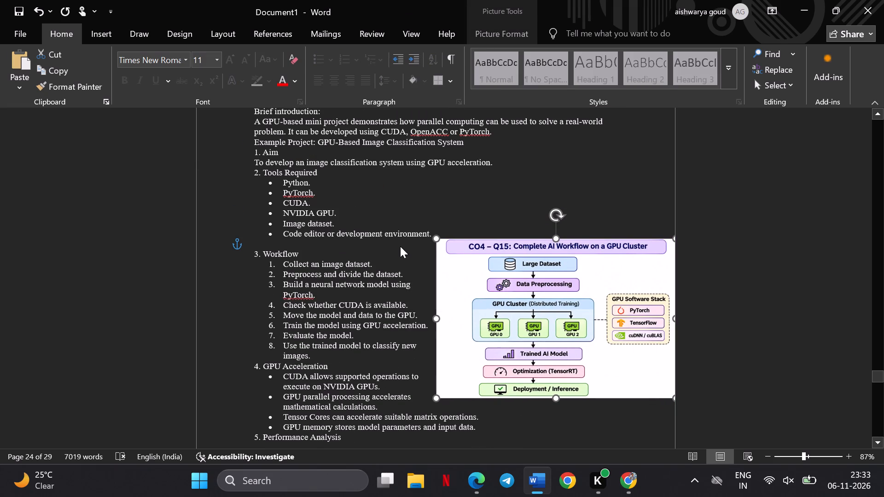
Remove the empty line above Q15's "3. Workflow" heading.
click(400, 246)
key(BackSpace)
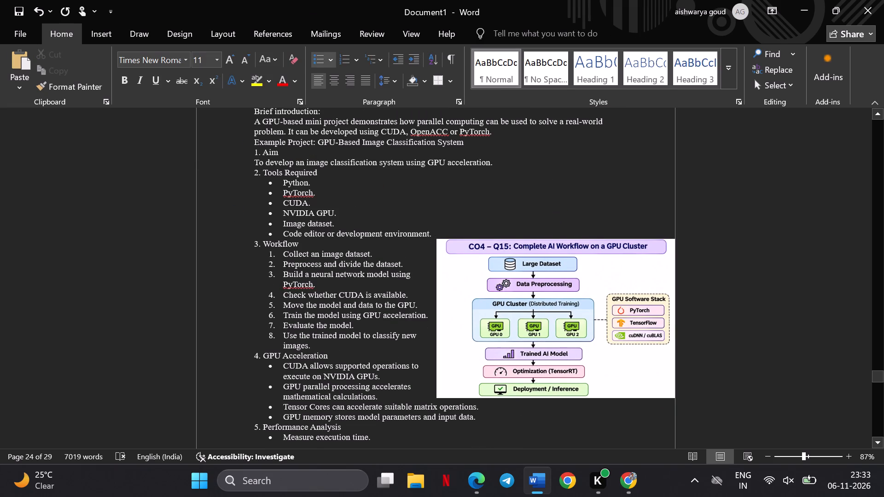
Move the Q15 picture lower, beside the last workflow steps and section 4, keeping it fully within the page.
drag(505, 288, 508, 358)
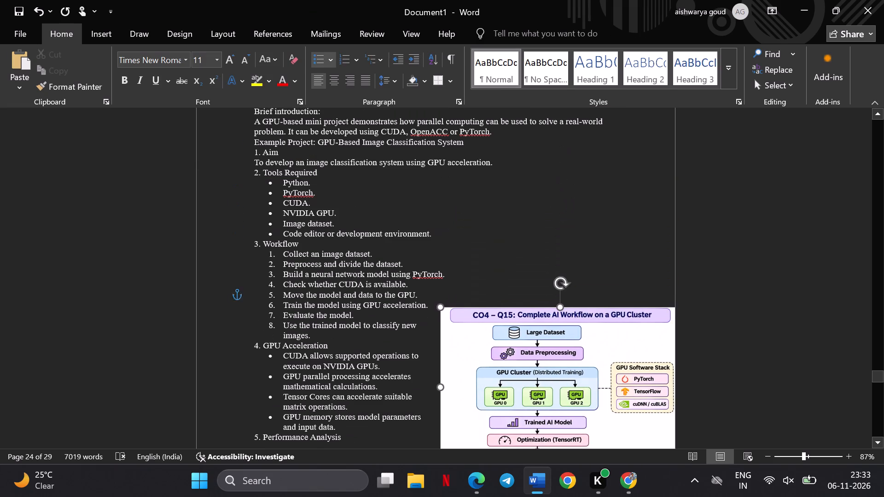
drag(508, 358, 508, 362)
scroll(361, 312, down, 1)
drag(508, 278, 500, 263)
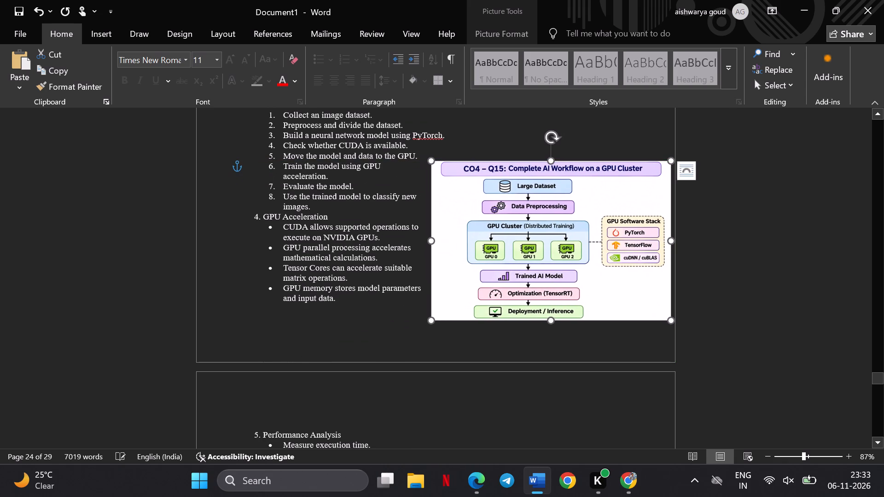
Position Q16's parallel reduction tree picture at the page's bottom right with text wrapping.
scroll(390, 390, down, 15)
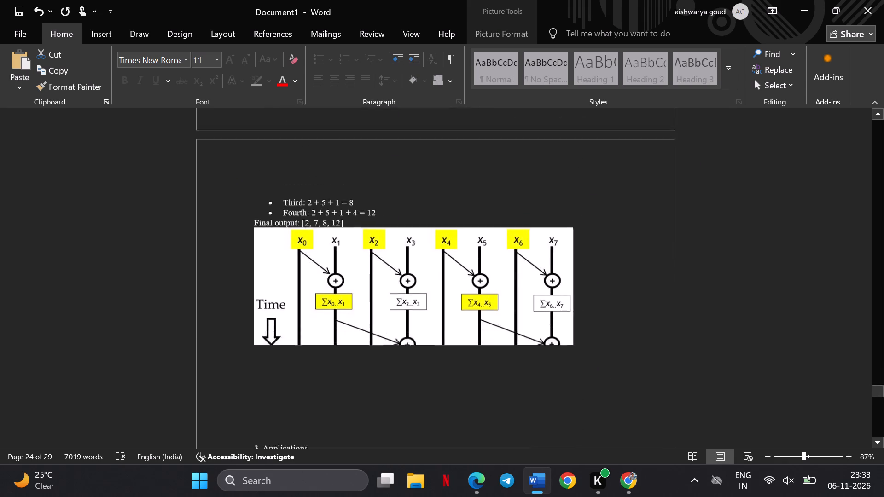
scroll(390, 390, down, 12)
scroll(390, 390, up, 3)
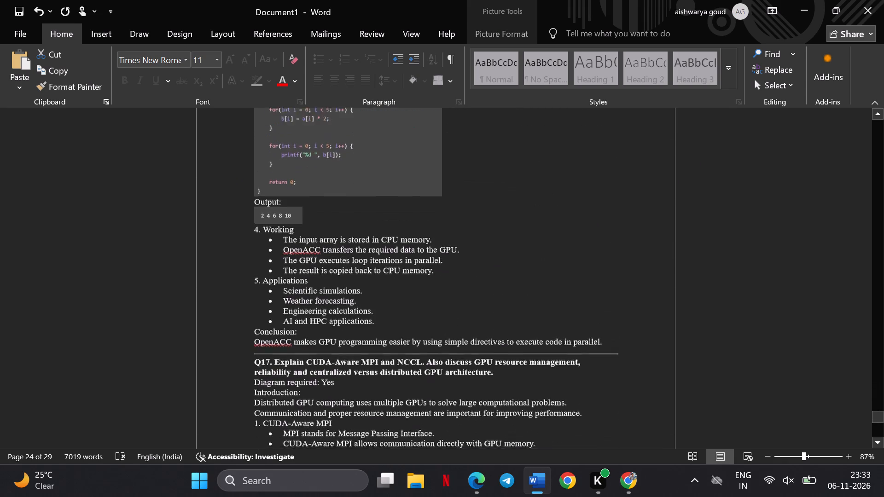
scroll(390, 390, up, 6)
scroll(390, 390, down, 2)
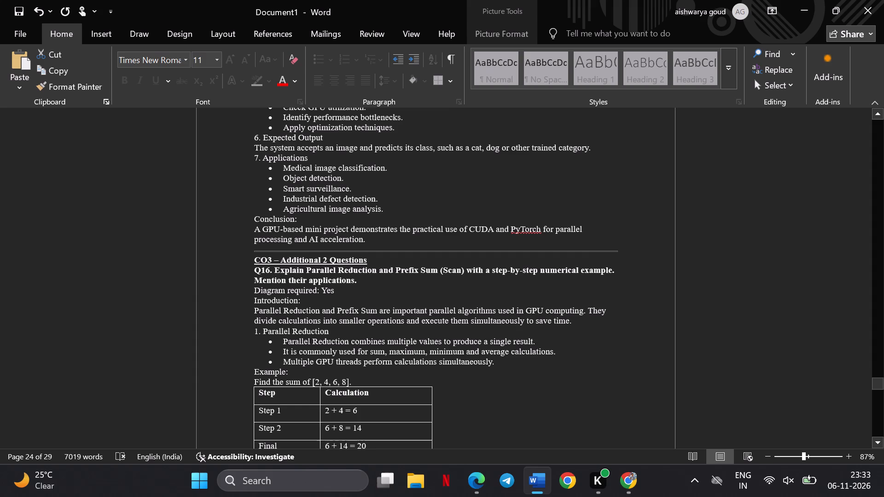
scroll(390, 390, down, 3)
click(389, 365)
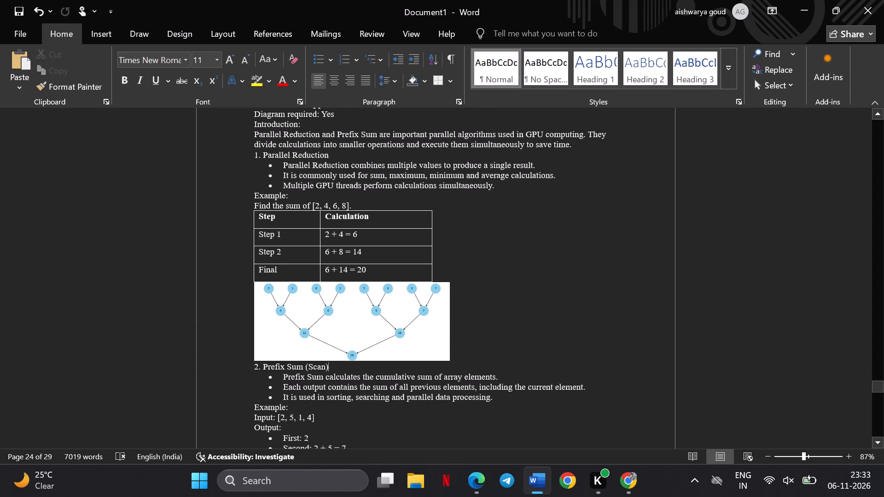
click(377, 335)
click(485, 35)
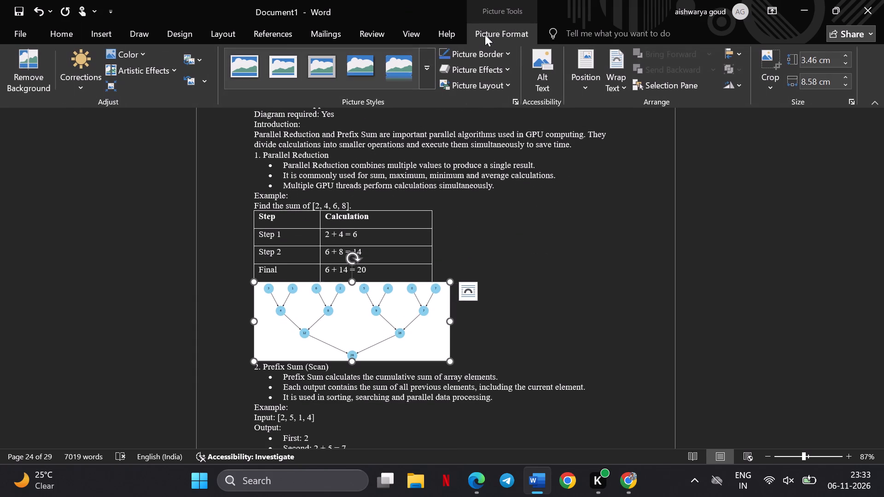
drag(586, 83, 667, 247)
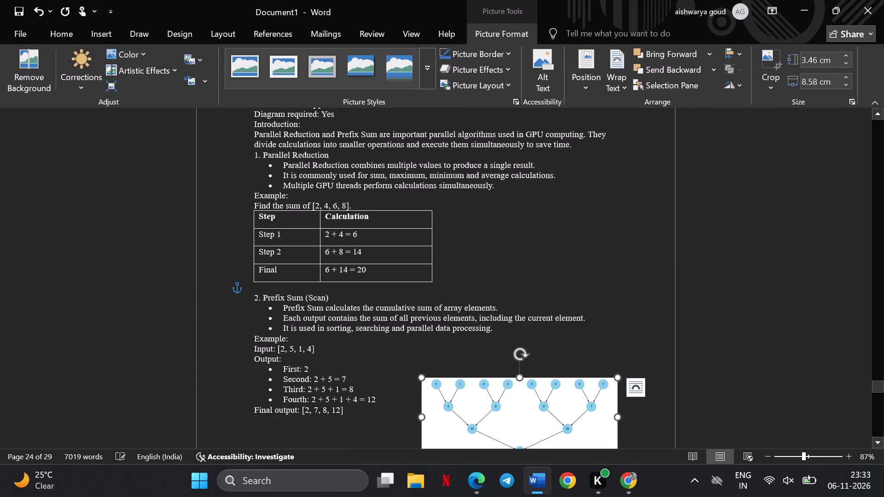
click(591, 362)
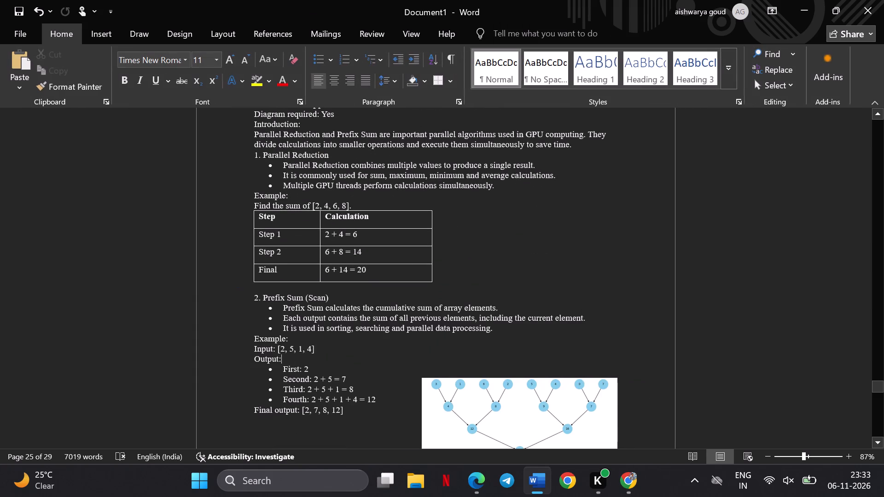
Move Q16's parallel reduction tree picture up beside the Step/Calculation table.
drag(552, 428, 594, 260)
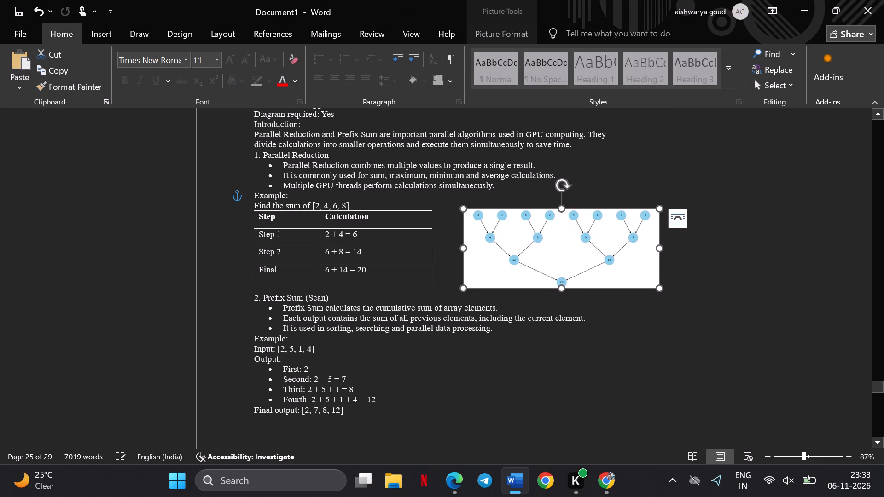
Remove the empty line between the Step/Calculation table and the "2. Prefix Sum (Scan)" heading.
click(389, 291)
key(BackSpace)
key(BackSpace)
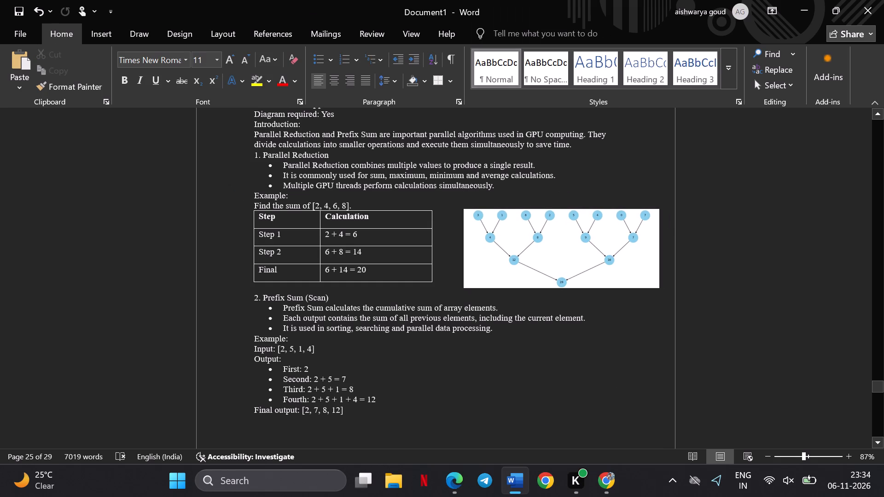
key(BackSpace)
key(Down)
key(BackSpace)
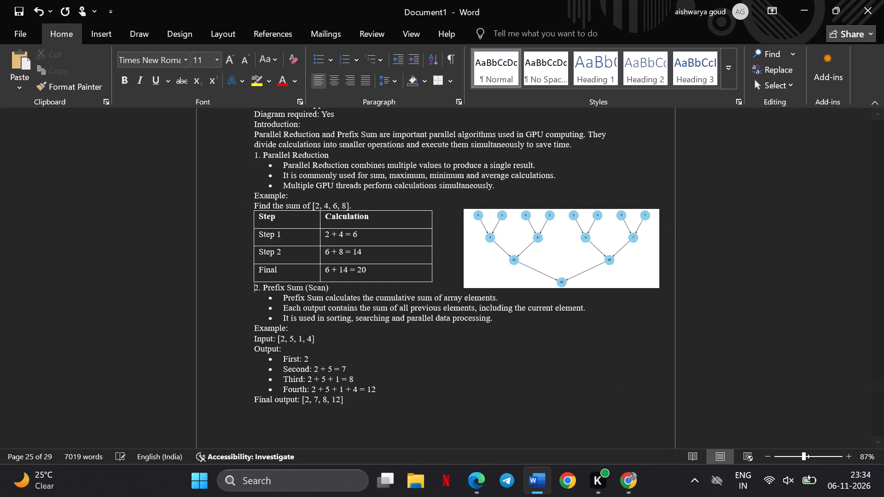
Nudge the reduction tree picture slightly closer to the Step/Calculation table.
scroll(454, 335, down, 2)
scroll(454, 335, up, 2)
drag(568, 228, 561, 224)
Shrink Q16's in-place calculation picture above "3. Applications" to about 8.5 cm wide by 5.7 cm high.
scroll(458, 325, down, 1)
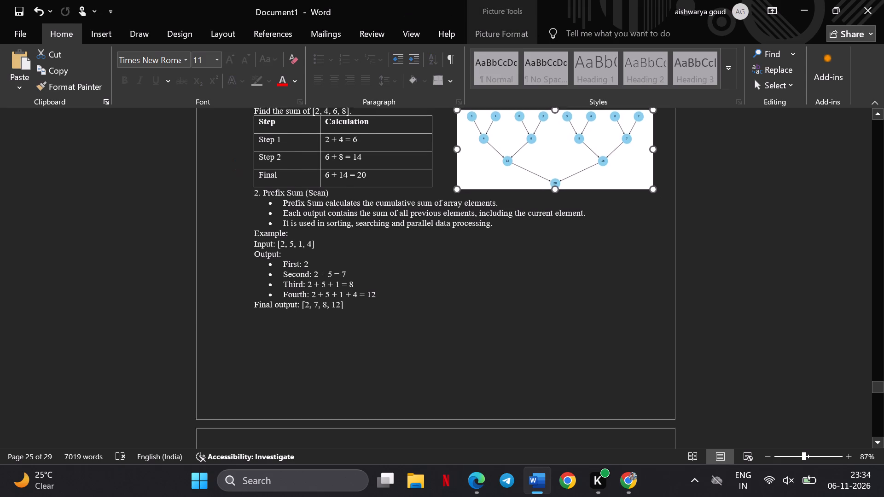
scroll(458, 325, down, 3)
click(407, 209)
scroll(417, 266, up, 1)
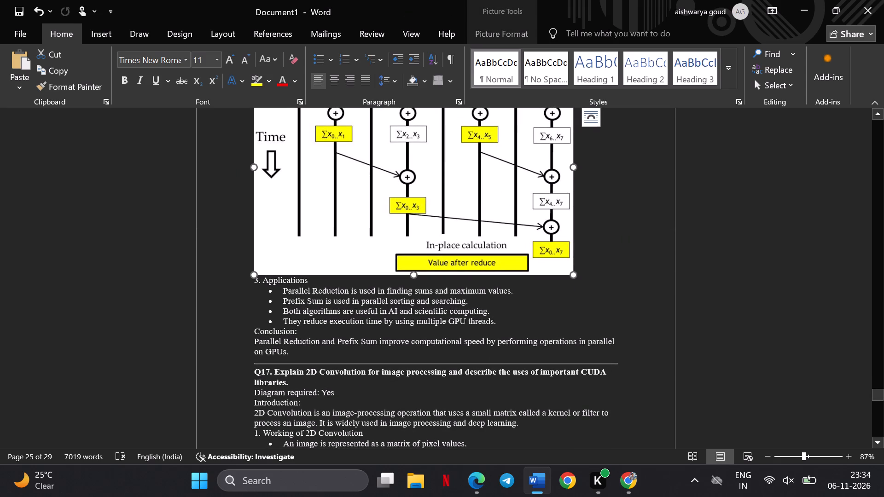
scroll(417, 266, up, 1)
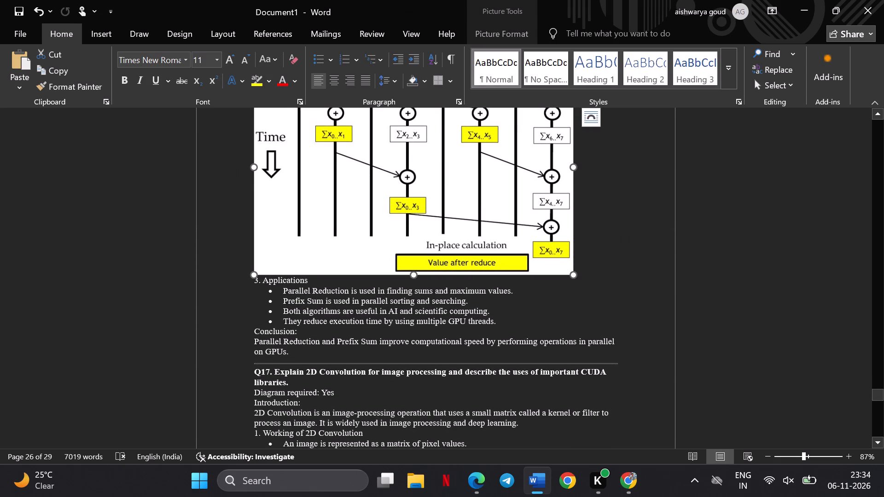
click(571, 275)
drag(575, 276, 448, 191)
Position the in-place calculation picture at the page's bottom right with text wrapping, beside the Prefix Sum example.
scroll(459, 295, up, 5)
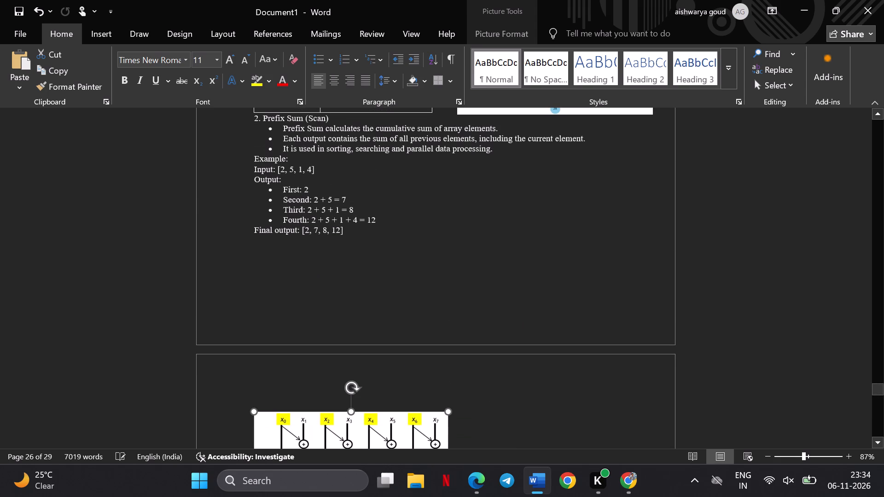
click(514, 37)
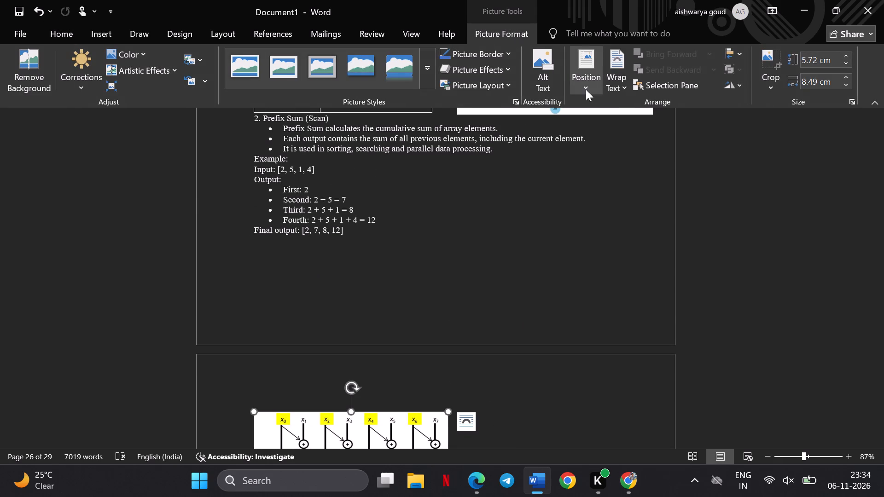
click(586, 89)
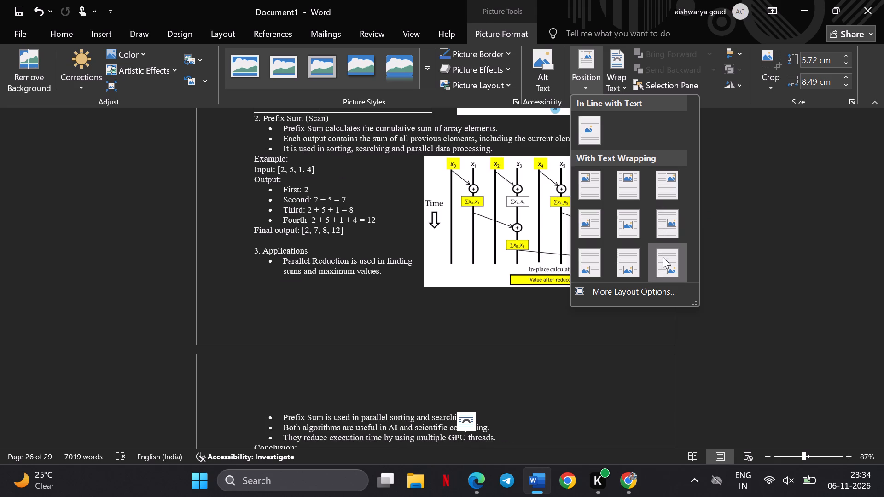
click(663, 257)
Remove the empty line above Q16's "3. Applications" heading.
scroll(408, 262, up, 1)
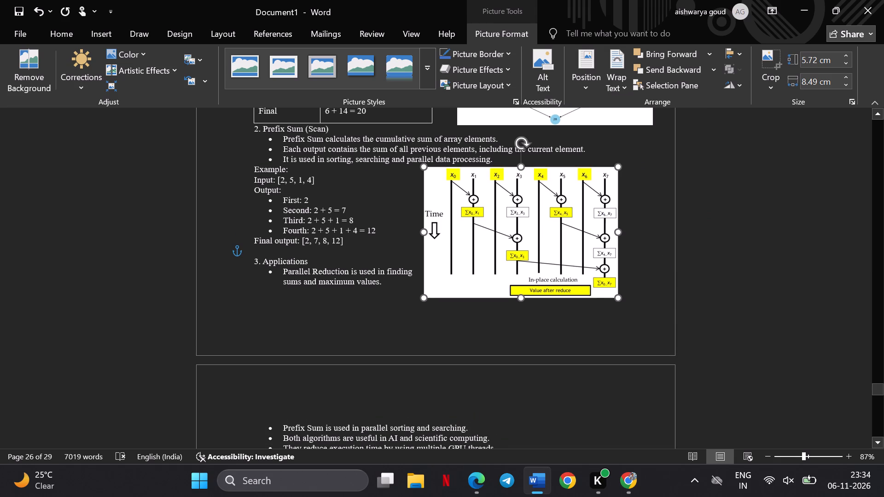
click(283, 249)
key(BackSpace)
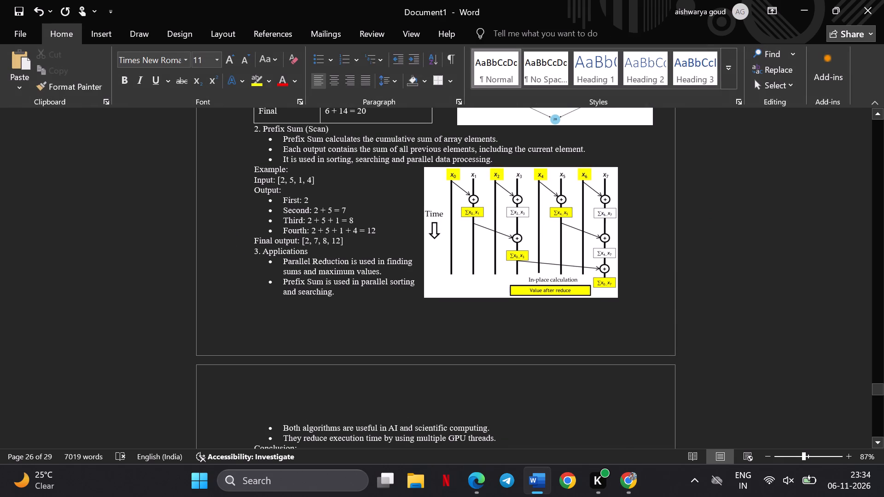
Shrink the Multi-node GPU Cluster picture in CO4's Q17 answer to about 10.25 cm wide by 5.44 cm high.
scroll(380, 249, up, 1)
scroll(380, 249, down, 2)
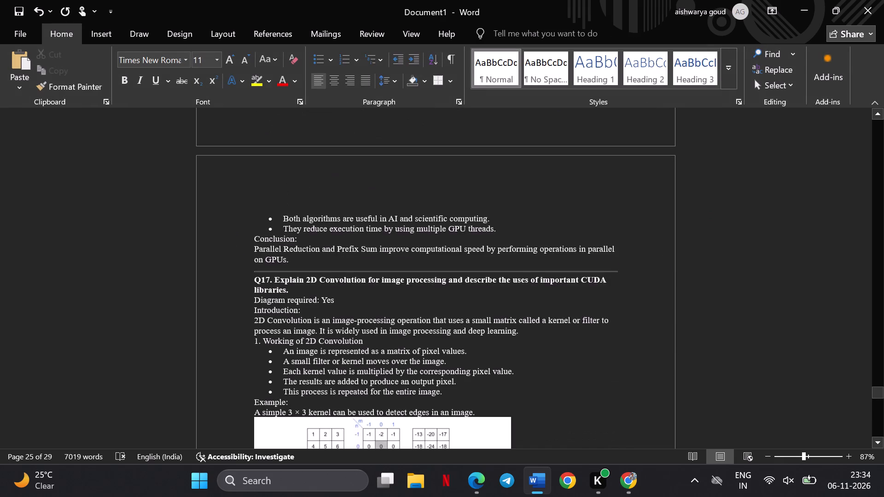
scroll(380, 249, down, 2)
click(380, 311)
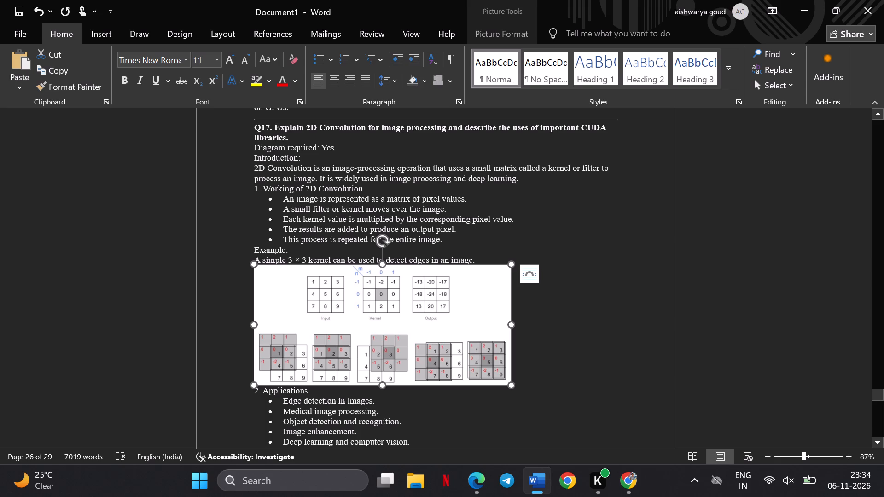
scroll(537, 233, down, 3)
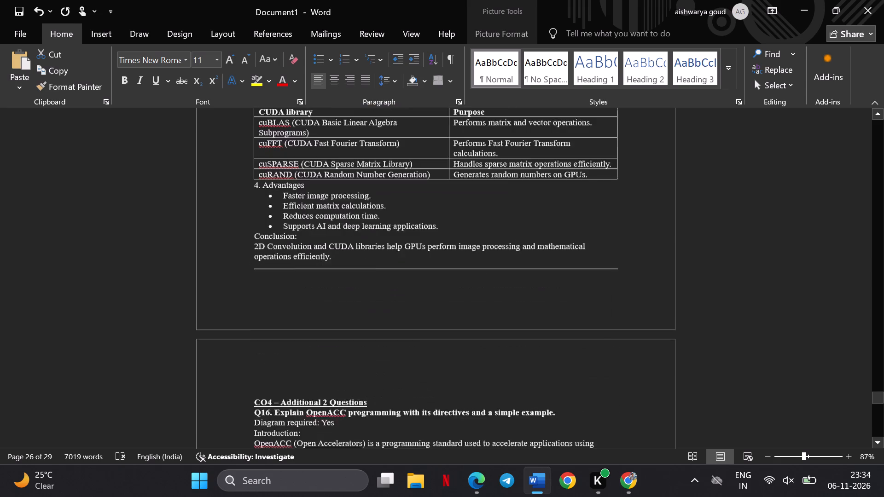
scroll(537, 233, down, 7)
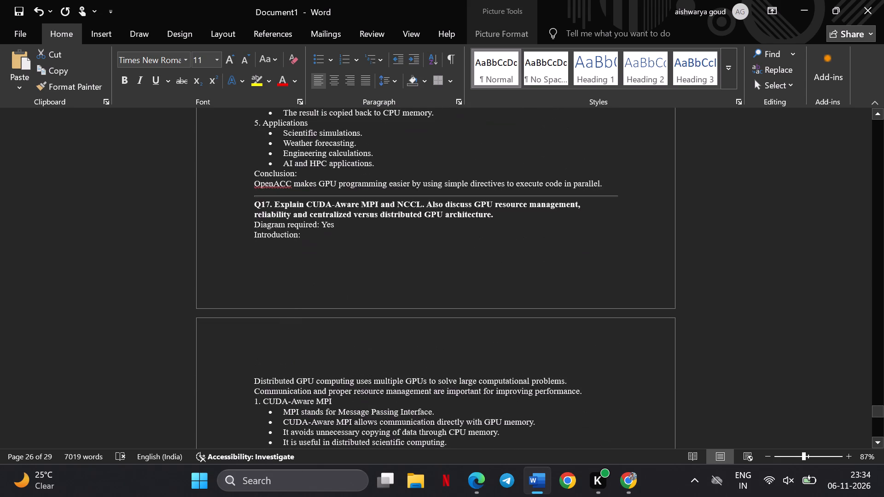
scroll(537, 233, down, 5)
click(437, 276)
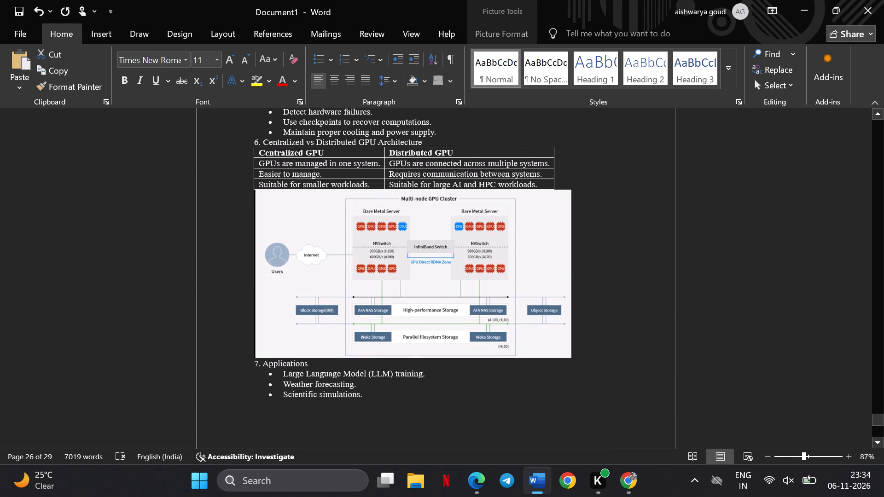
drag(570, 355, 482, 314)
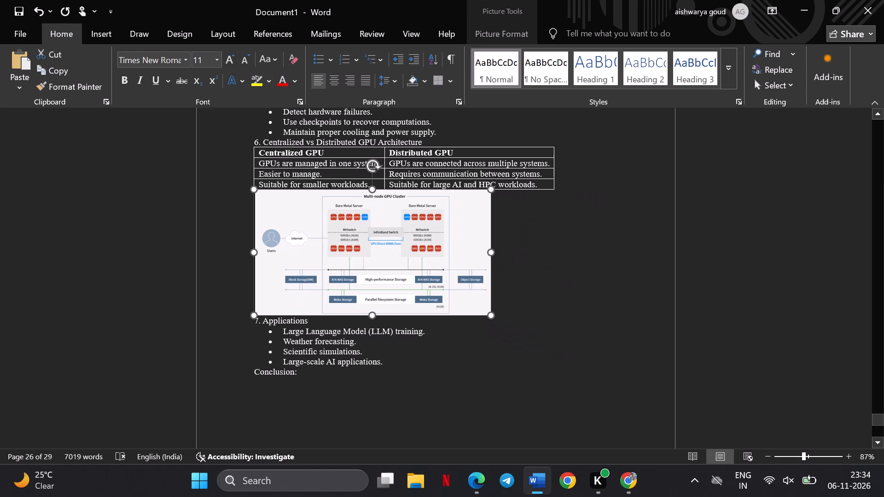
drag(482, 314, 481, 314)
Position the Multi-node GPU Cluster picture at the page's middle right with text wrapping.
click(428, 238)
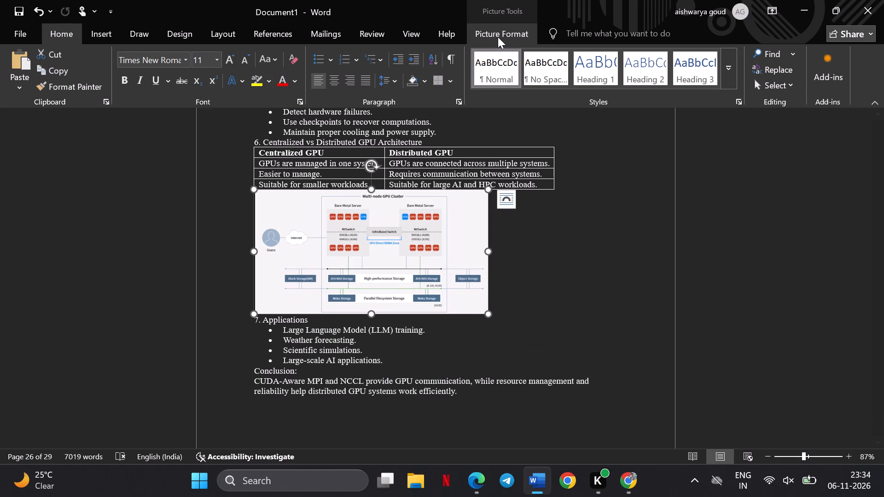
click(498, 37)
drag(594, 92, 668, 228)
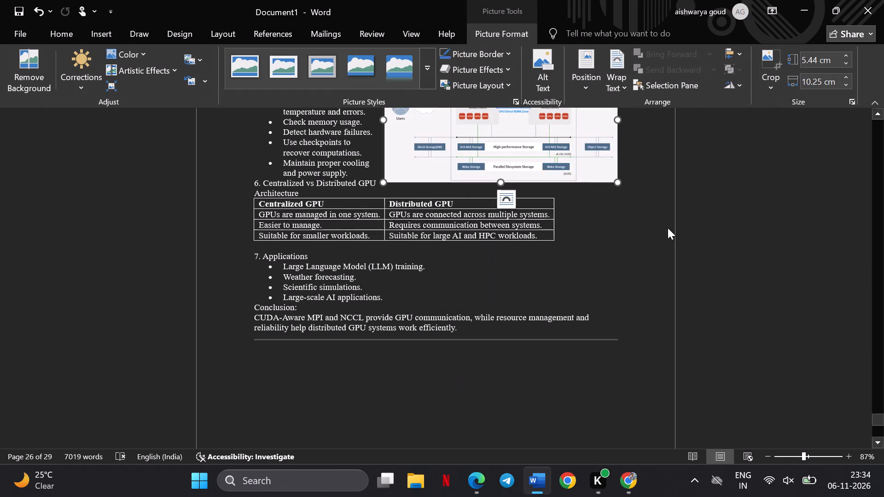
Move the Multi-node GPU Cluster picture beside sections 4 and 5, just below the CUDA-Aware MPI and NCCL table, within the page edge.
scroll(569, 238, up, 2)
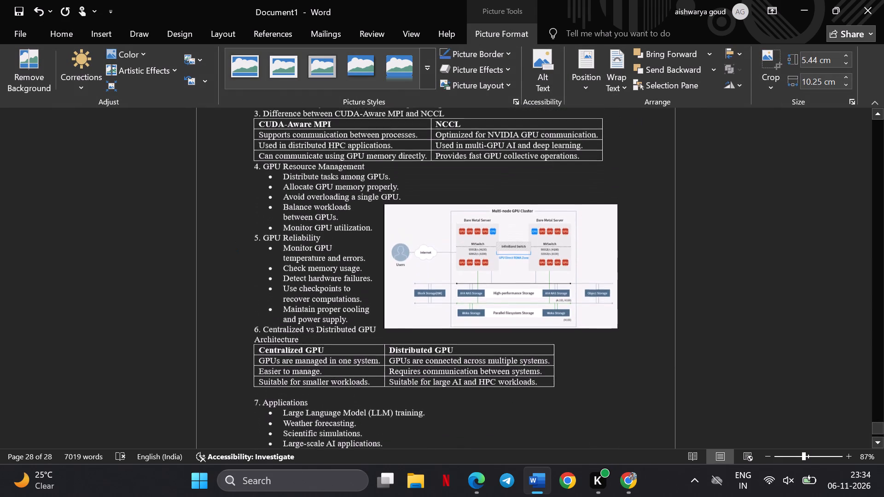
drag(526, 291, 551, 284)
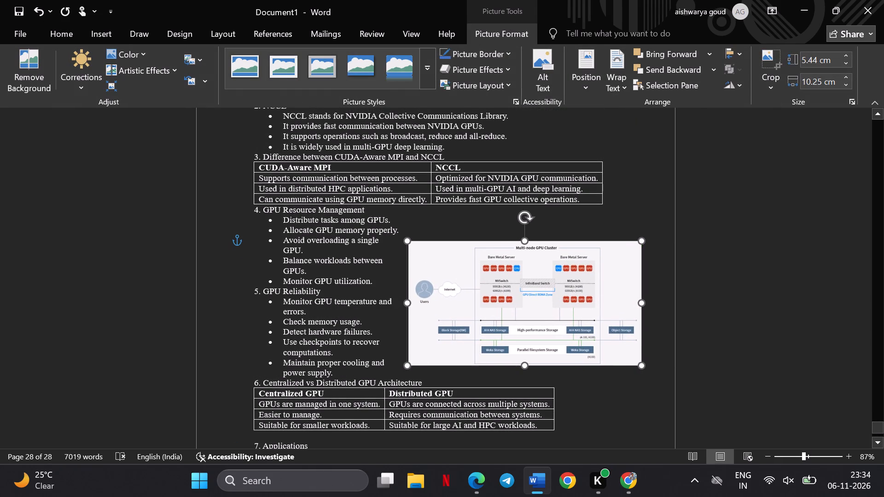
drag(551, 284, 569, 254)
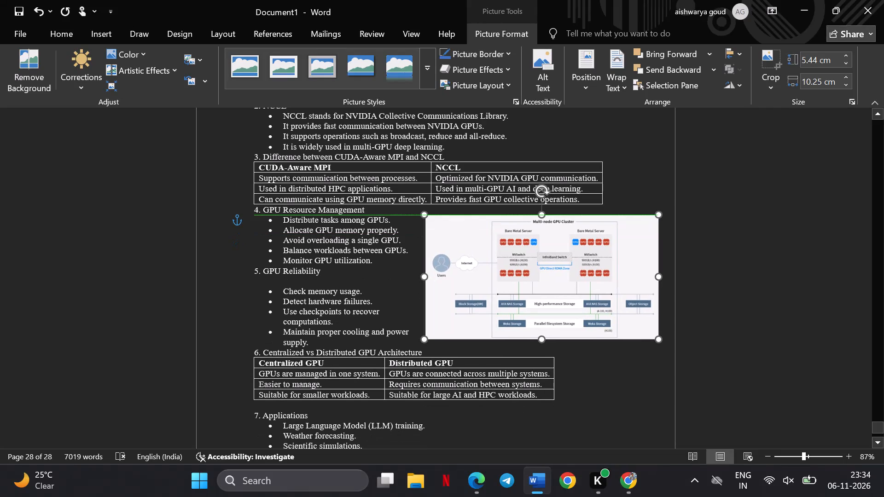
drag(569, 254, 576, 259)
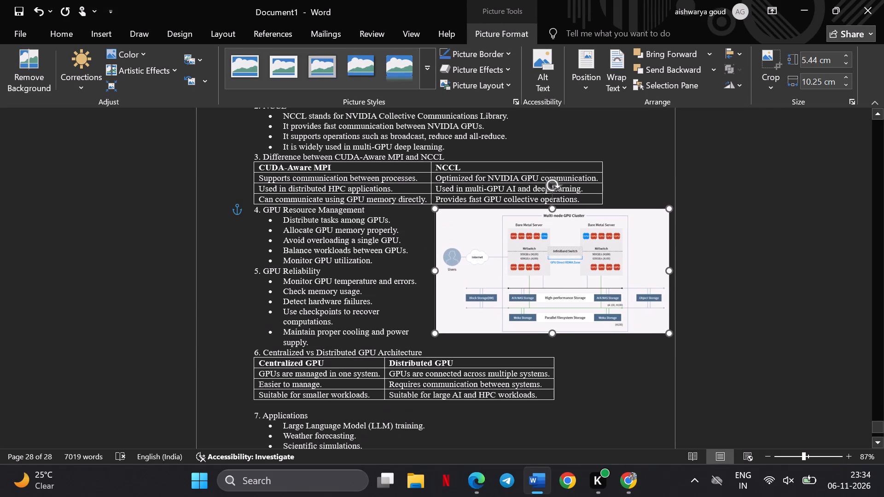
drag(576, 259, 580, 254)
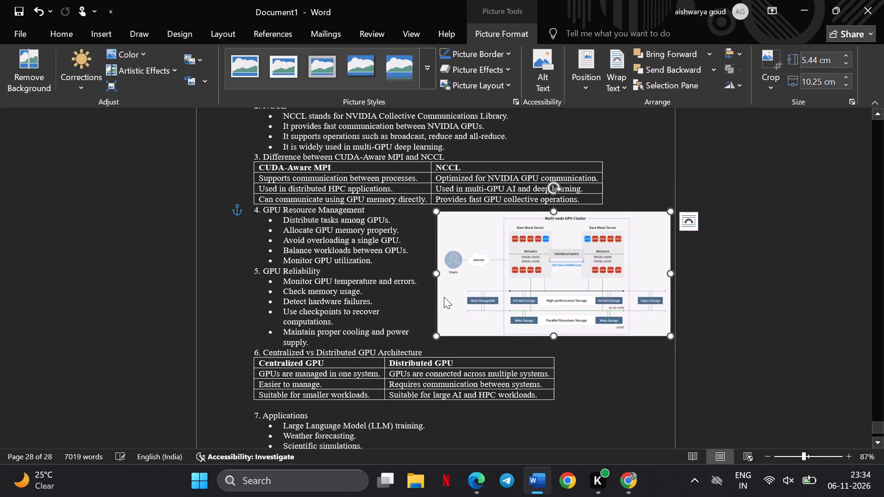
Review the end of the Q17 answer and look back through the document to its first page.
scroll(444, 297, down, 2)
scroll(444, 297, left, 1)
click(367, 308)
scroll(367, 308, down, 4)
scroll(367, 308, up, 4)
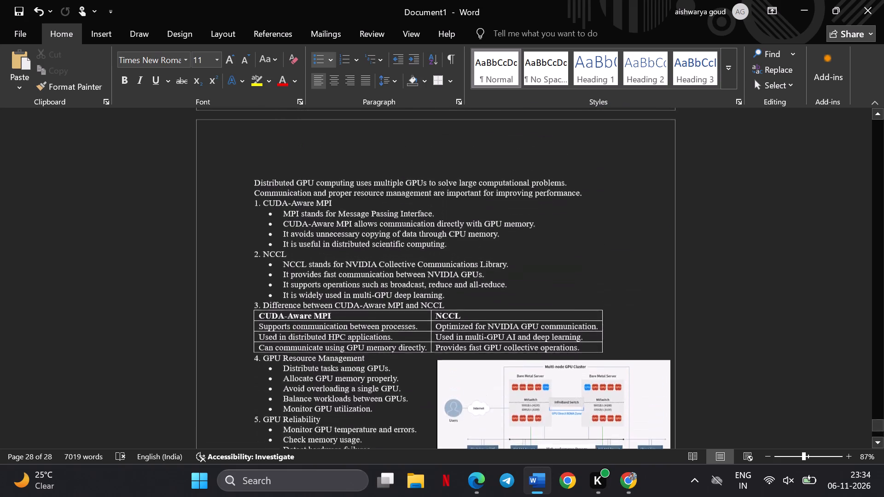
scroll(367, 308, up, 14)
scroll(367, 308, up, 18)
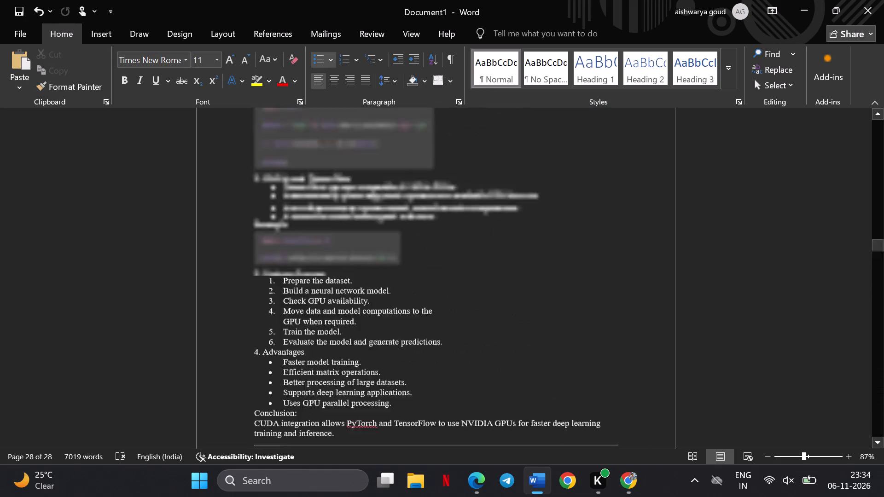
scroll(367, 308, up, 10)
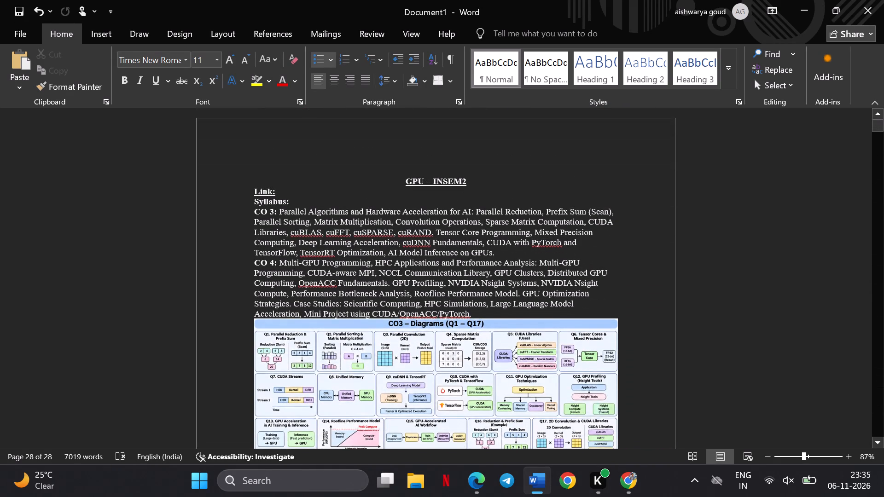
Insert an empty line between the CO 4 syllabus text and the CO3/CO4 diagrams picture.
click(314, 191)
scroll(314, 191, down, 1)
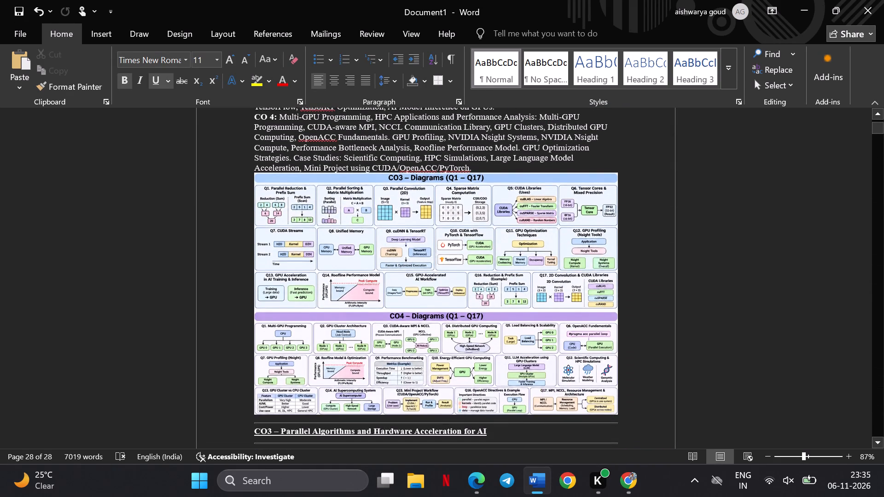
scroll(314, 191, up, 1)
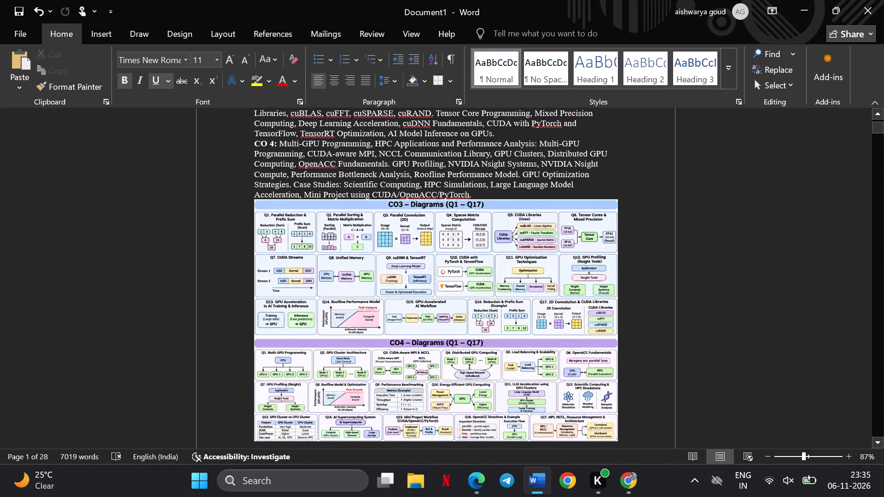
click(487, 198)
key(Return)
Look through the document's answers and picture layout, and return to the syllabus on the first page.
scroll(487, 198, down, 7)
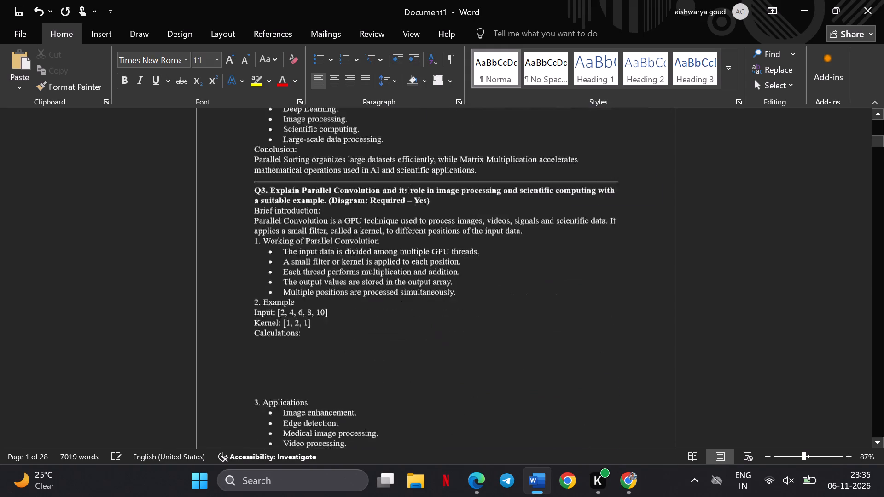
scroll(487, 198, down, 20)
scroll(487, 198, down, 7)
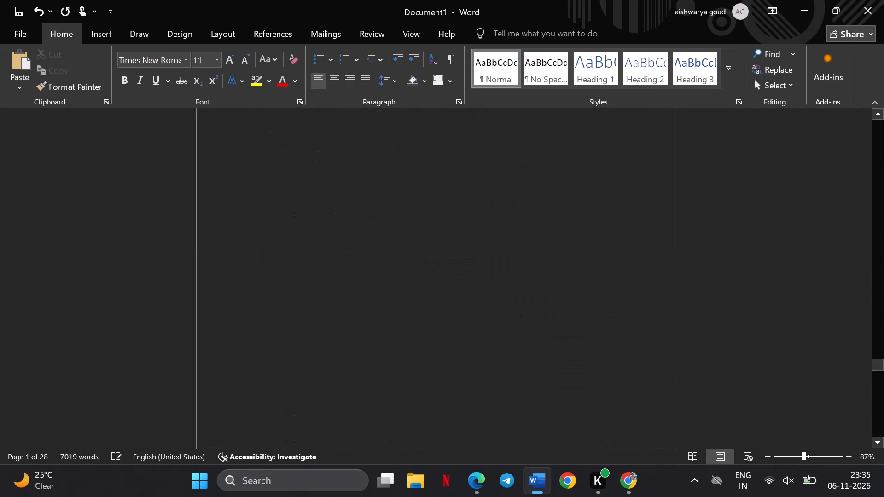
scroll(487, 198, down, 7)
scroll(487, 198, up, 20)
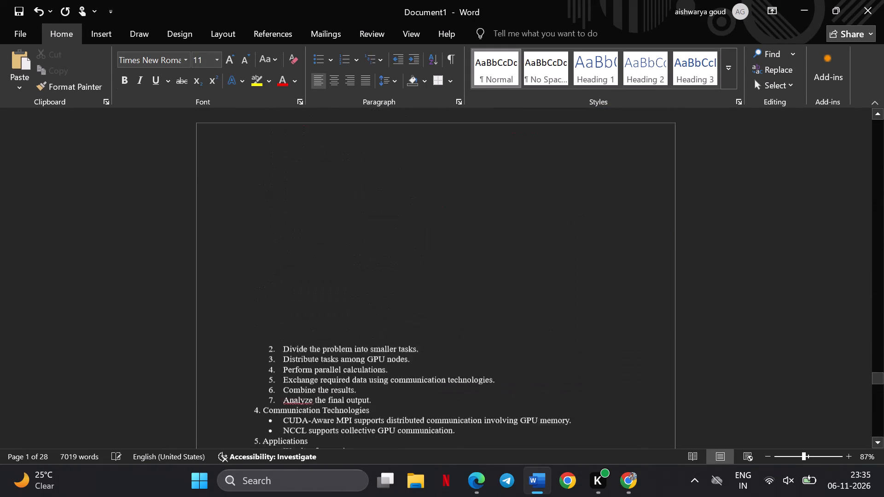
scroll(487, 198, up, 20)
scroll(487, 198, up, 19)
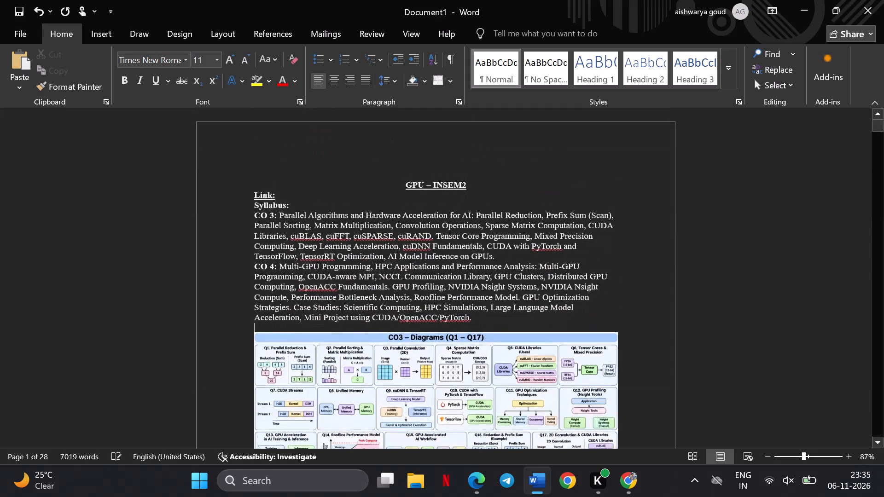
click(459, 207)
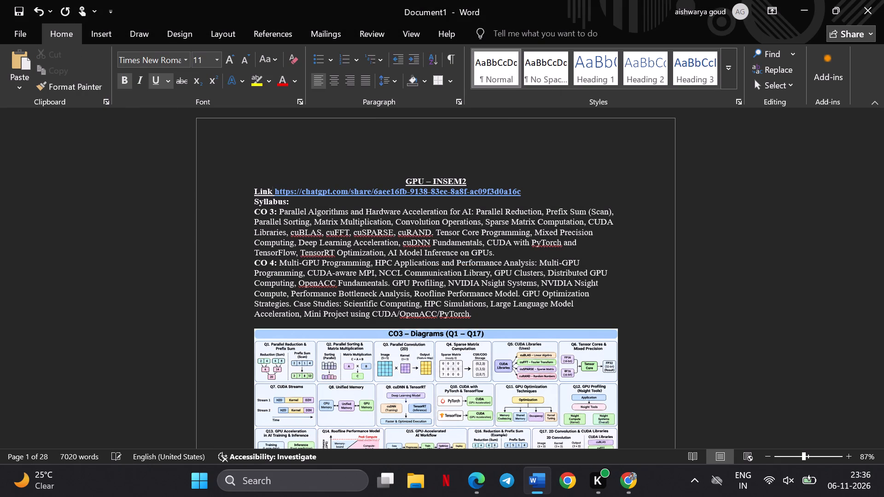
text(:)
key(space)
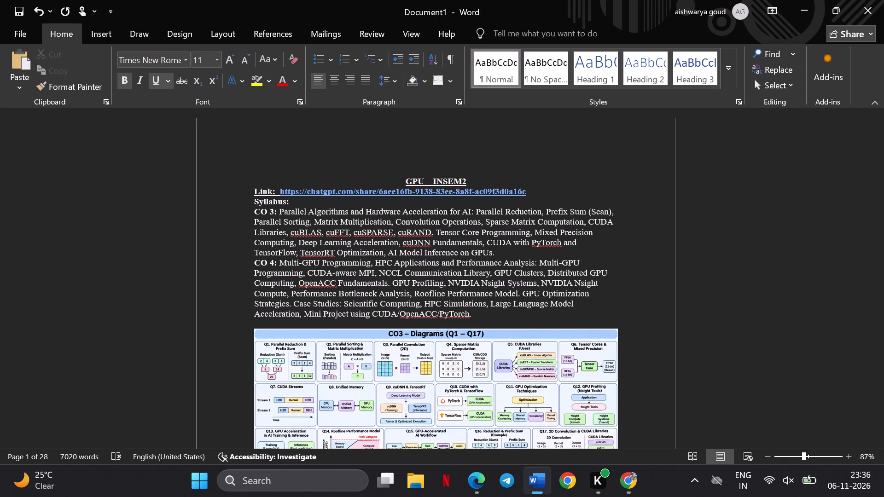
key(Right)
key(BackSpace)
key(BackSpace)
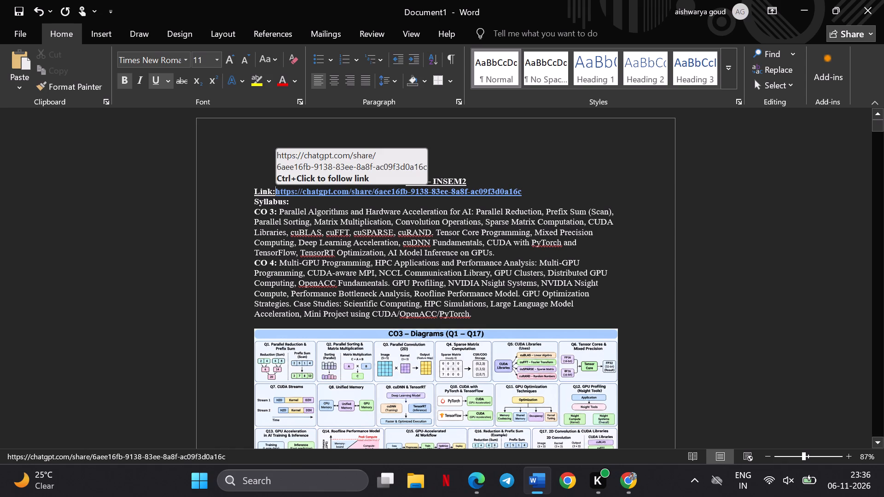
Remove the underline from the "Link:" label and insert one space before the URL.
drag(275, 192, 253, 192)
key(ctrl+u)
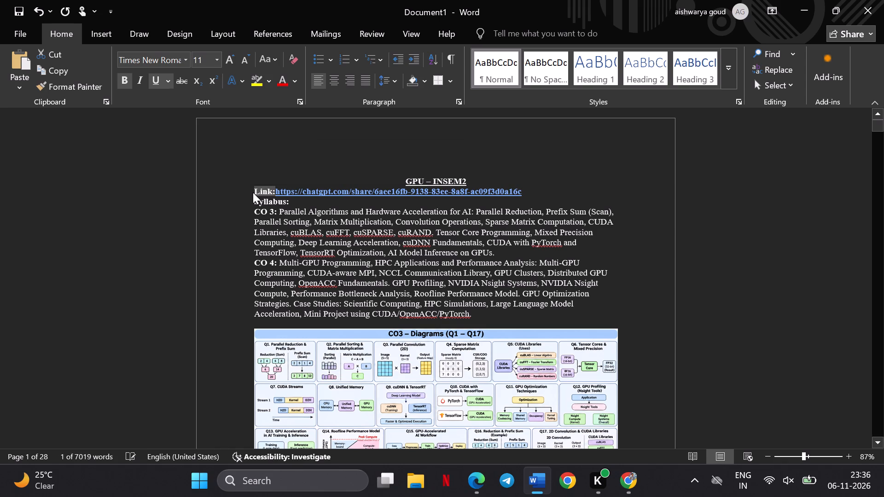
key(Right)
key(space)
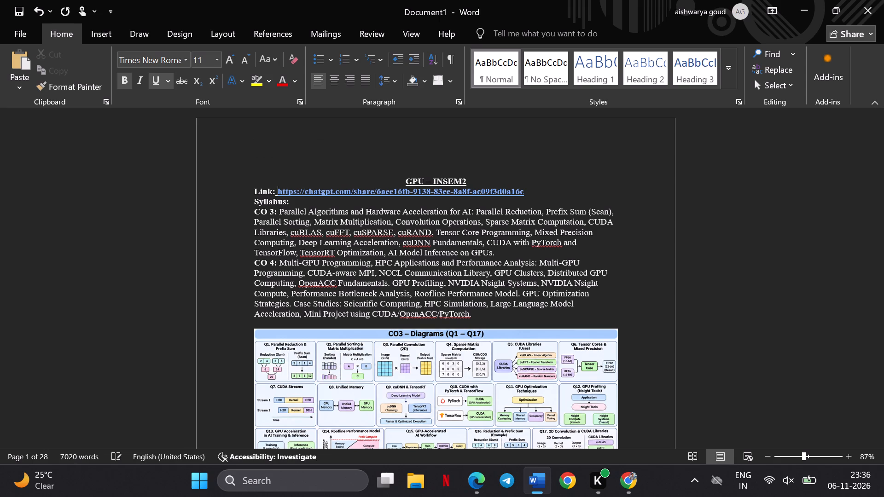
Remove the underline from the space between "Link:" and the hyperlinked URL.
click(276, 191)
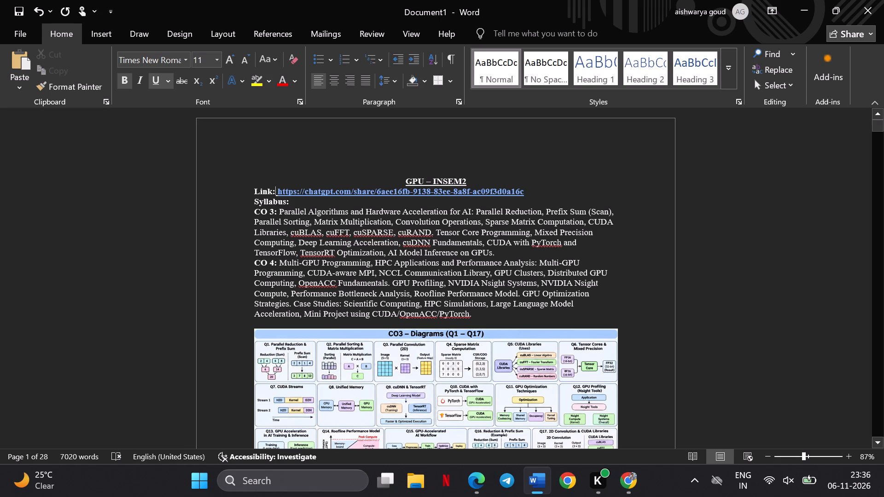
click(277, 192)
key(ctrl+u)
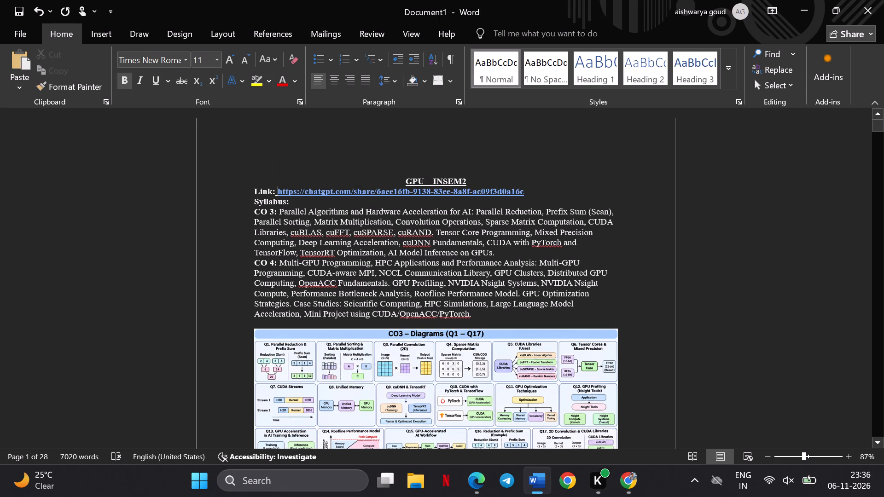
click(277, 196)
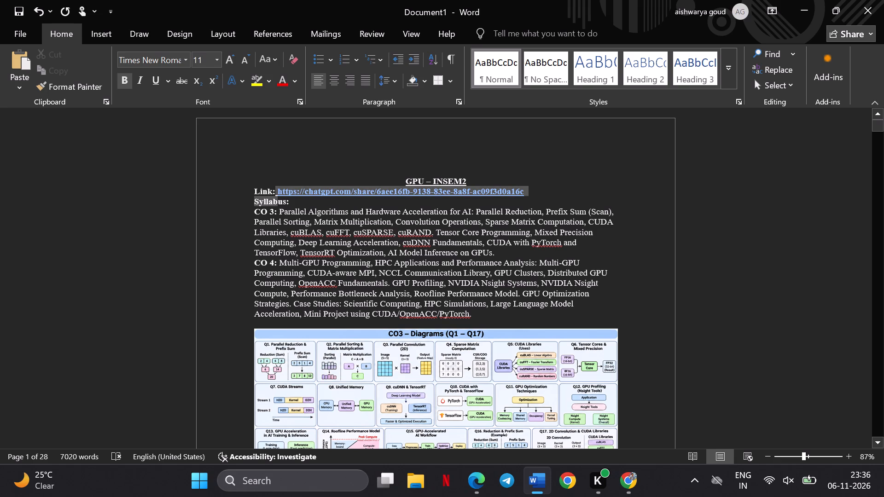
double_click(275, 193)
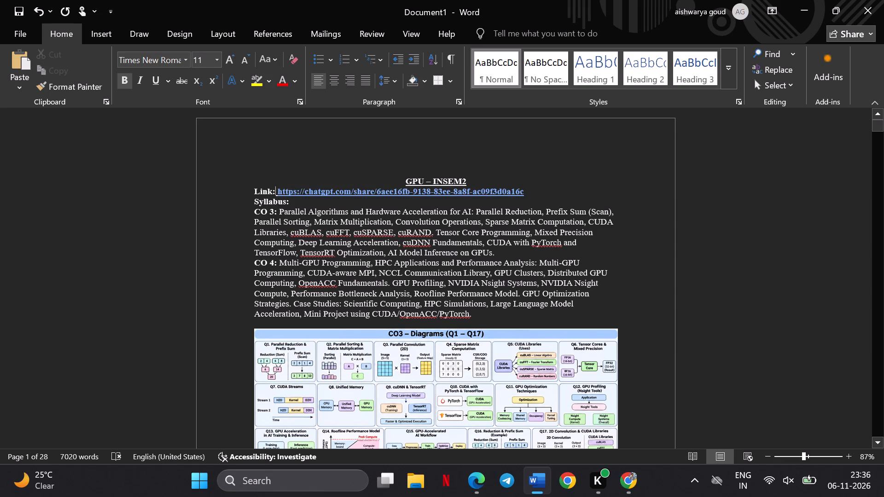
click(278, 195)
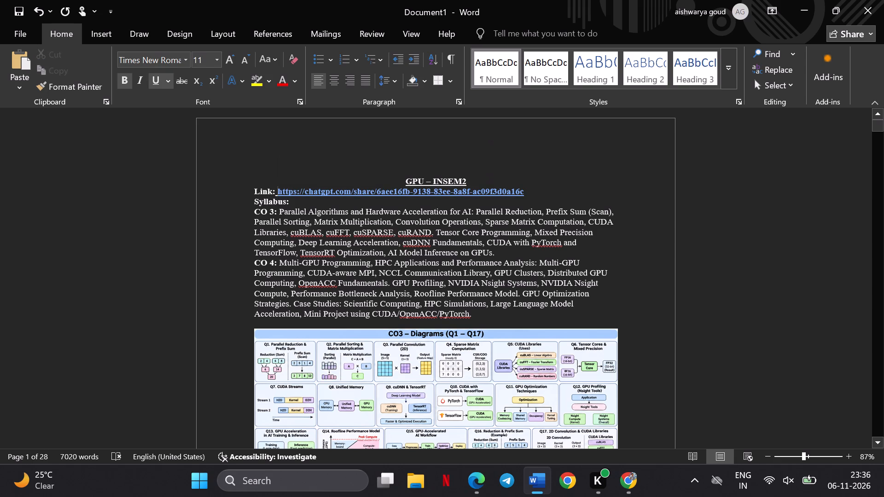
click(278, 194)
key(ctrl+u)
click(465, 289)
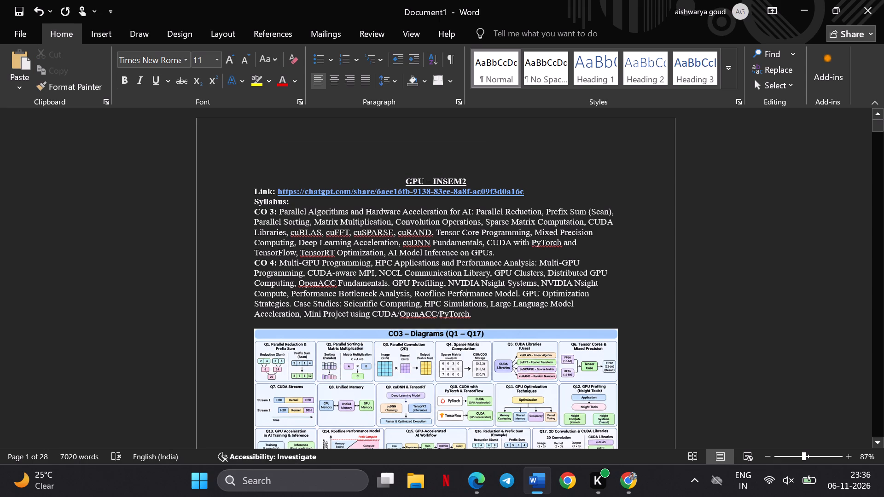
Review the whole document, checking the CO3 and CO4 answers, diagrams and tables through to the last page.
scroll(476, 358, down, 20)
scroll(476, 358, down, 3)
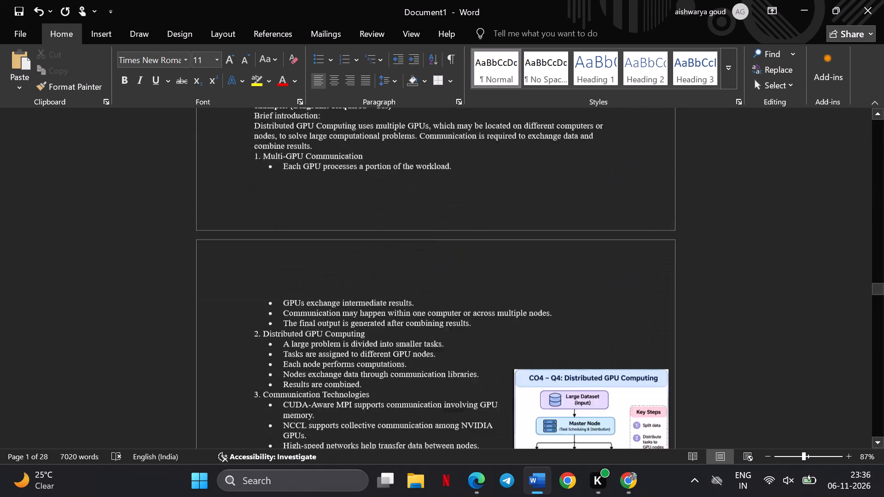
scroll(476, 358, down, 20)
scroll(476, 358, down, 7)
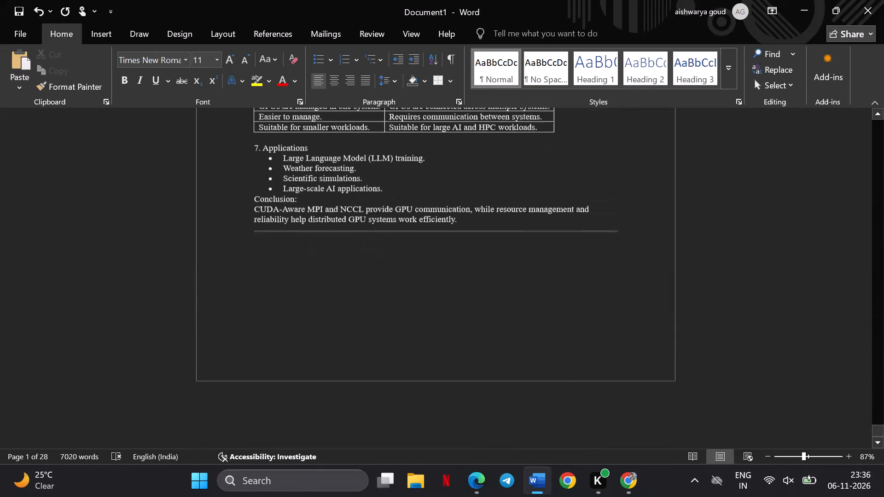
scroll(476, 358, up, 20)
scroll(476, 358, up, 20)
scroll(476, 358, up, 3)
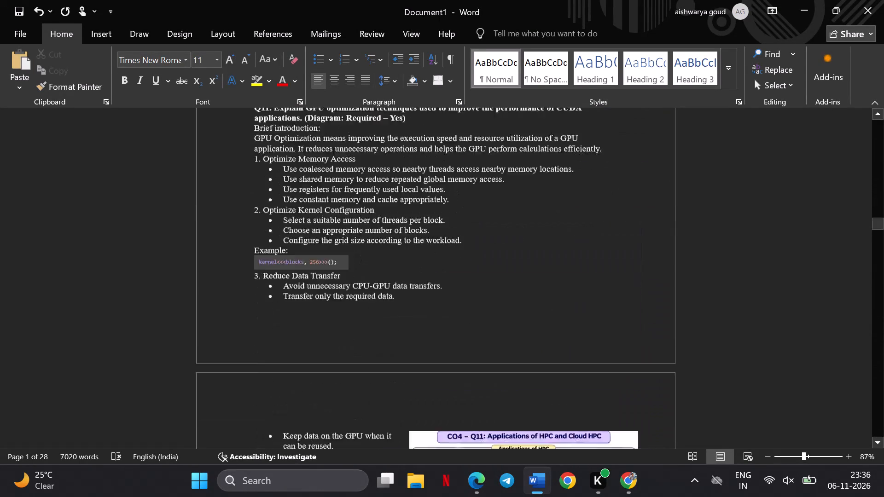
scroll(476, 358, down, 12)
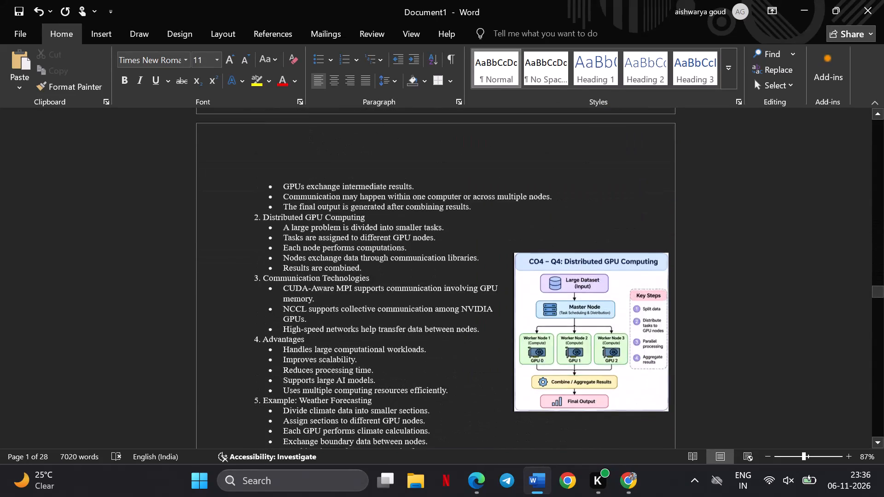
scroll(476, 358, down, 5)
scroll(476, 358, up, 1)
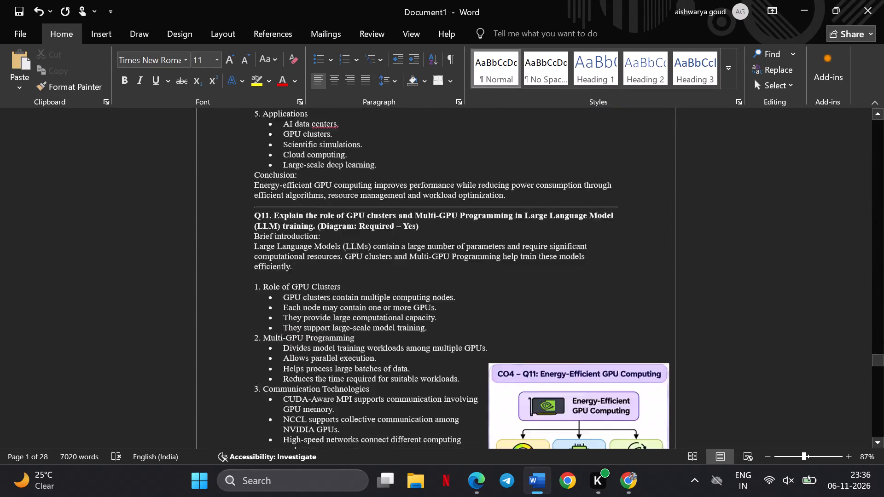
scroll(476, 358, up, 1)
scroll(476, 358, down, 12)
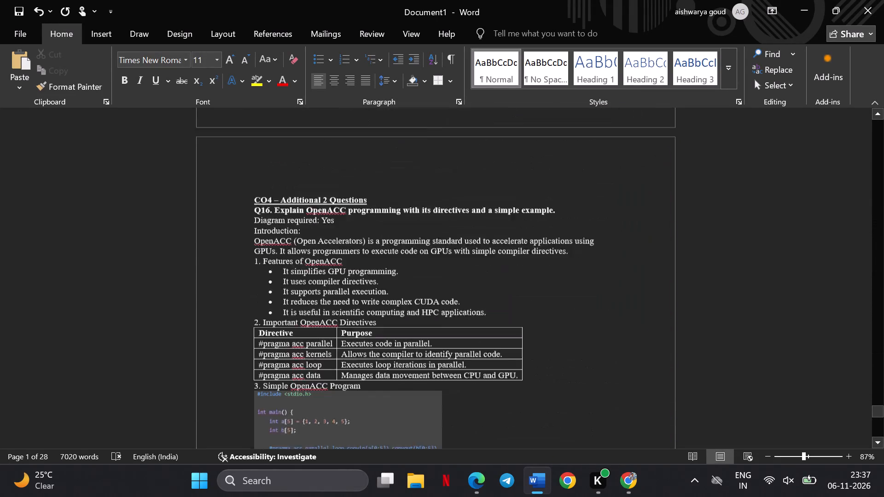
scroll(476, 358, down, 2)
scroll(476, 358, up, 4)
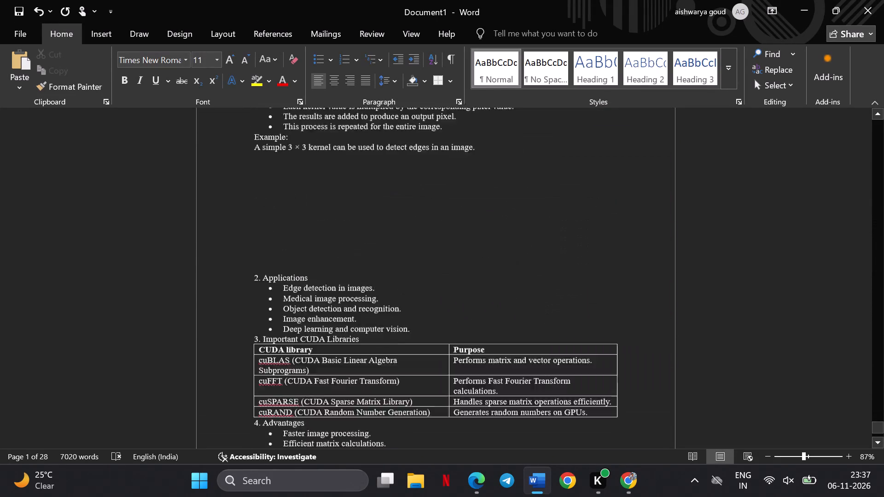
scroll(476, 358, up, 18)
scroll(476, 358, up, 17)
scroll(476, 358, up, 4)
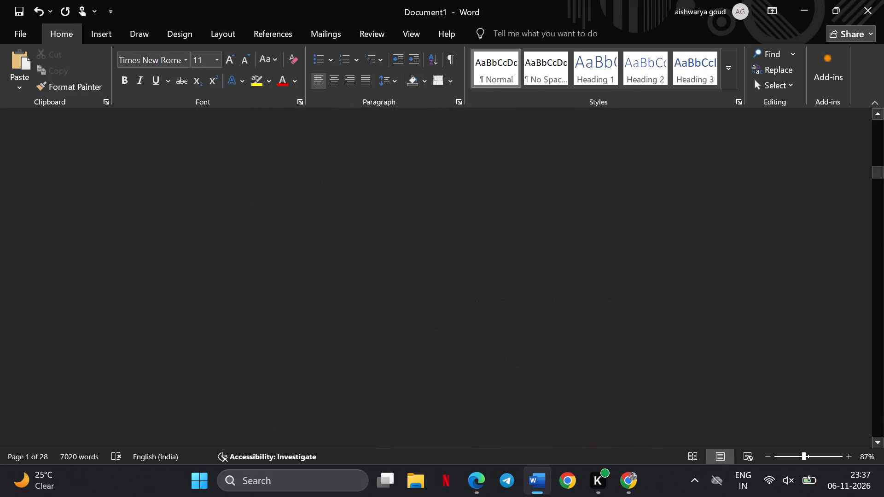
scroll(476, 358, up, 10)
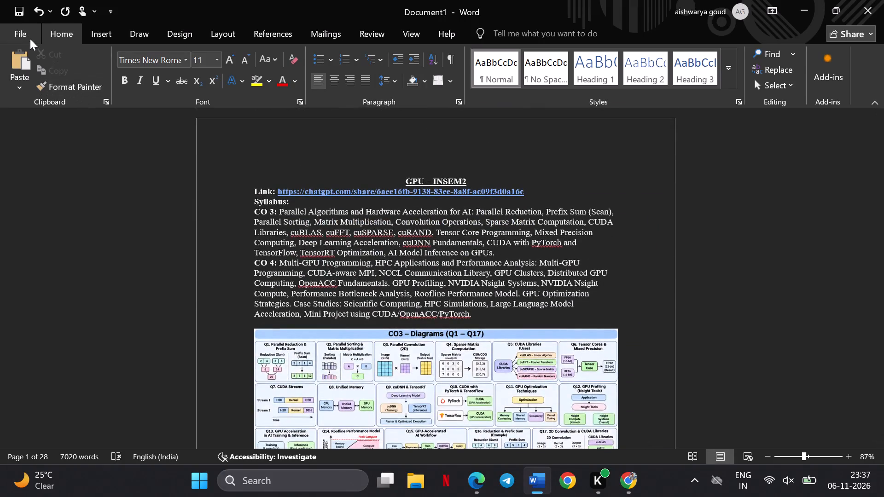
Start saving the document under a new name and choose the folder Documents > Sem 5 > HPC.
click(30, 39)
click(59, 223)
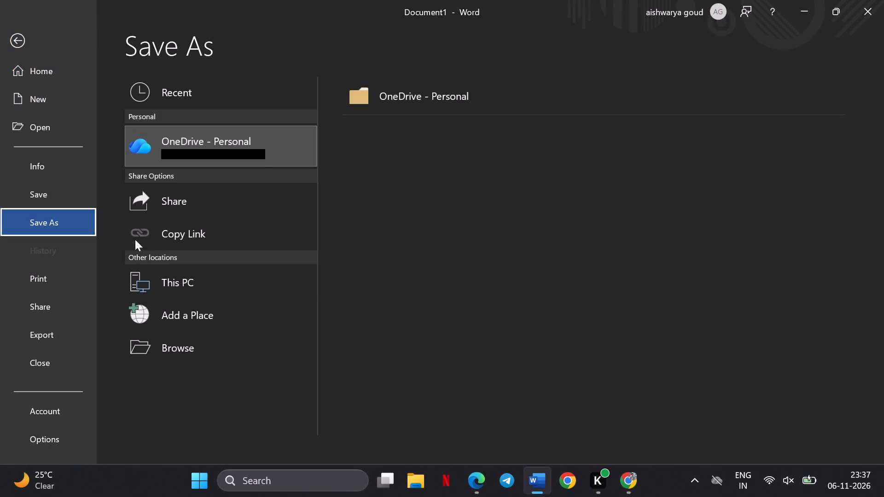
double_click(170, 277)
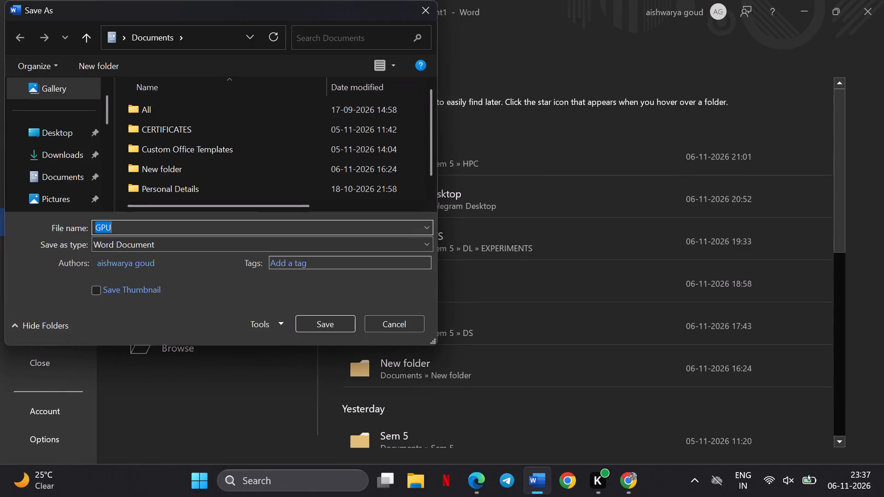
scroll(233, 122, down, 1)
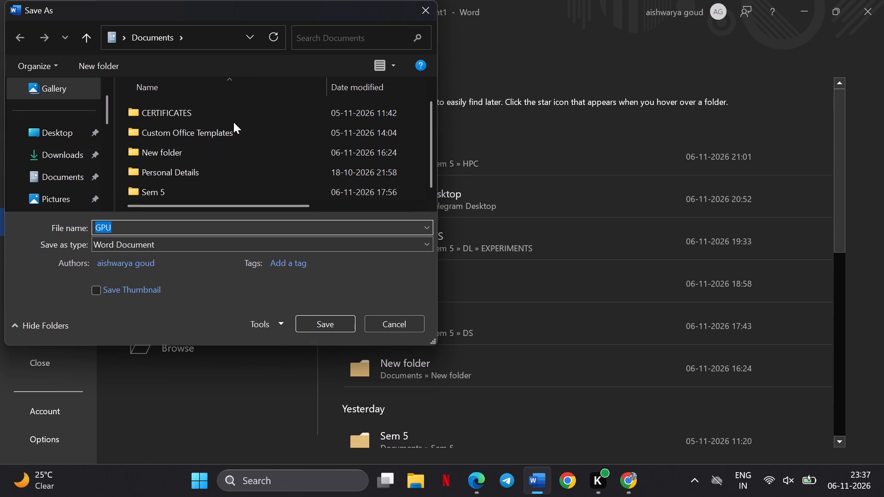
double_click(227, 195)
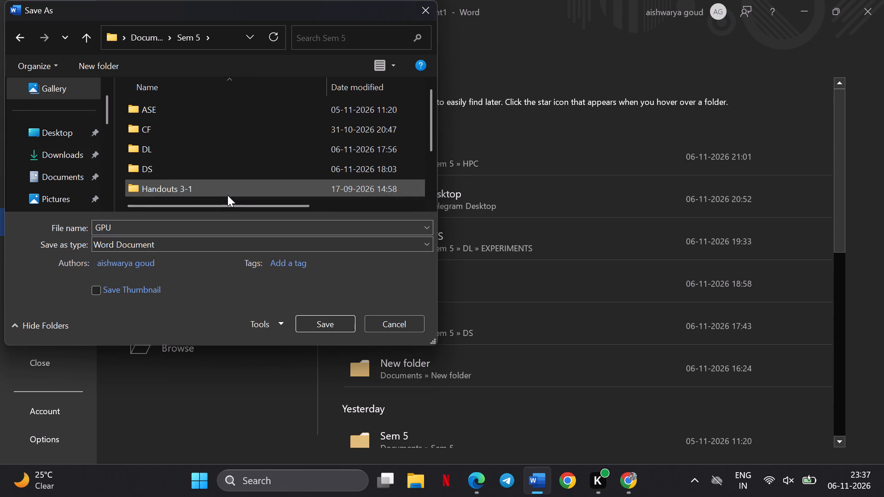
scroll(238, 148, down, 1)
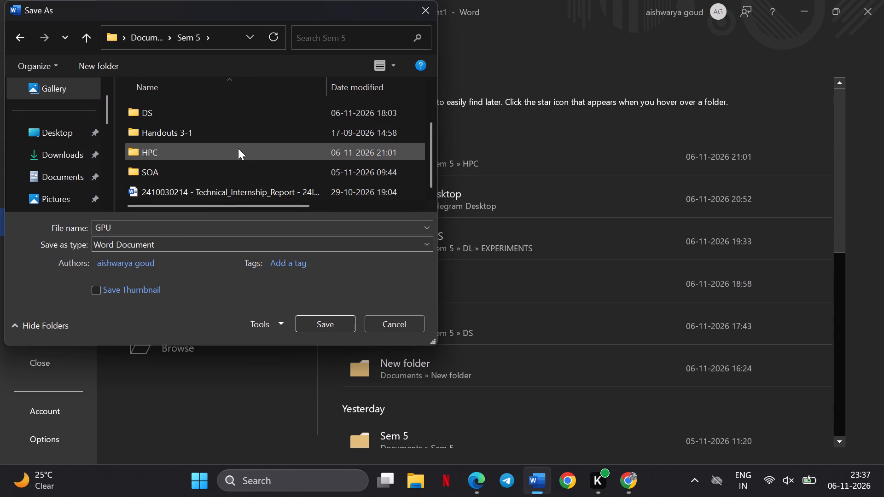
double_click(231, 144)
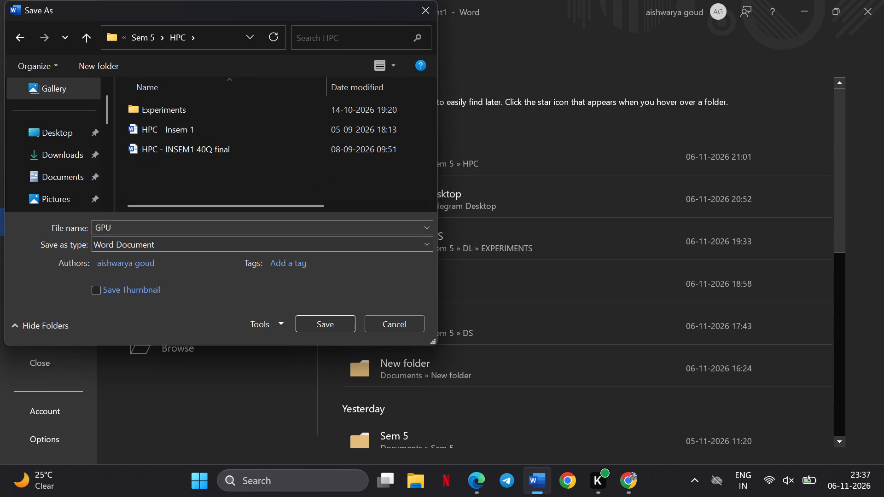
Name the file "HPC - INSEM2 34Q final" and save it as a Word Document.
click(207, 225)
key(BackSpace)
text(HPC)
key(space)
text(- ISN)
key(shift+BackSpace)
key(shift+BackSpace)
text(NSEM)
text(2)
key(space)
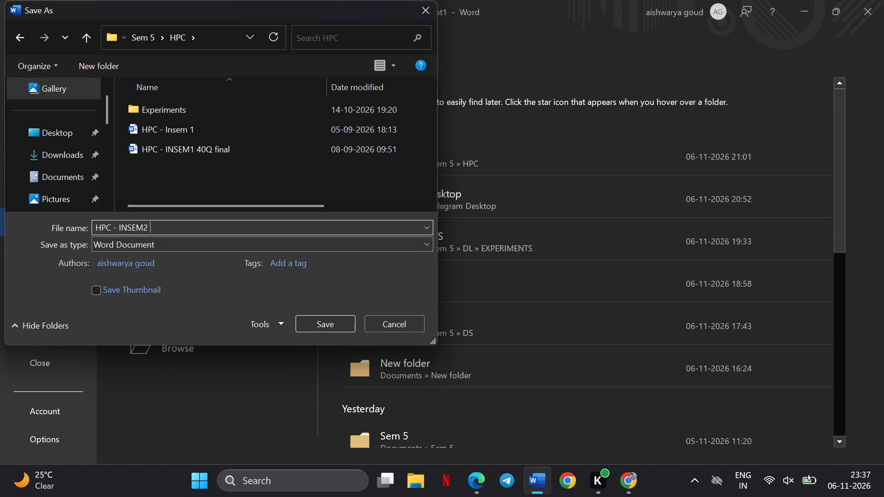
key(3)
key(4)
text(Q)
key(space)
text(fina)
text(lllllll)
key(BackSpace)
key(BackSpace)
key(BackSpace)
key(BackSpace)
key(BackSpace)
key(BackSpace)
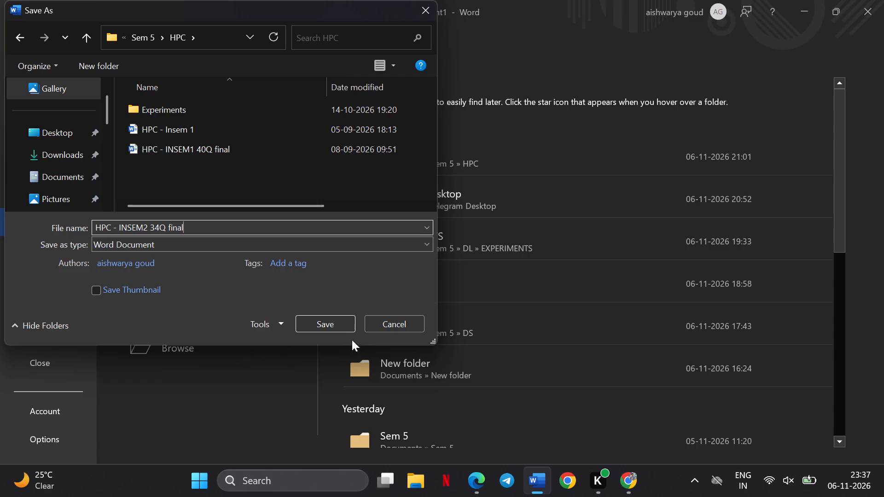
click(346, 328)
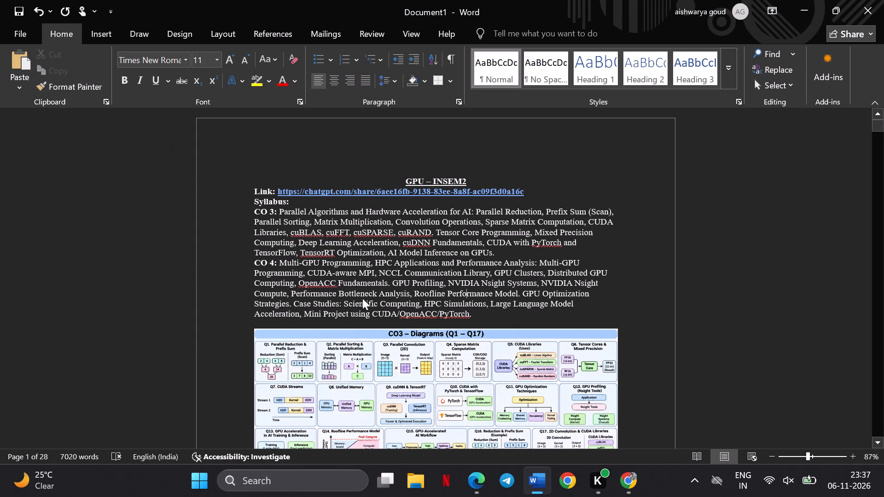
Insert an empty line between the "GPU – INSEM2" title and the "Link:" line, and save the document.
scroll(448, 226, down, 2)
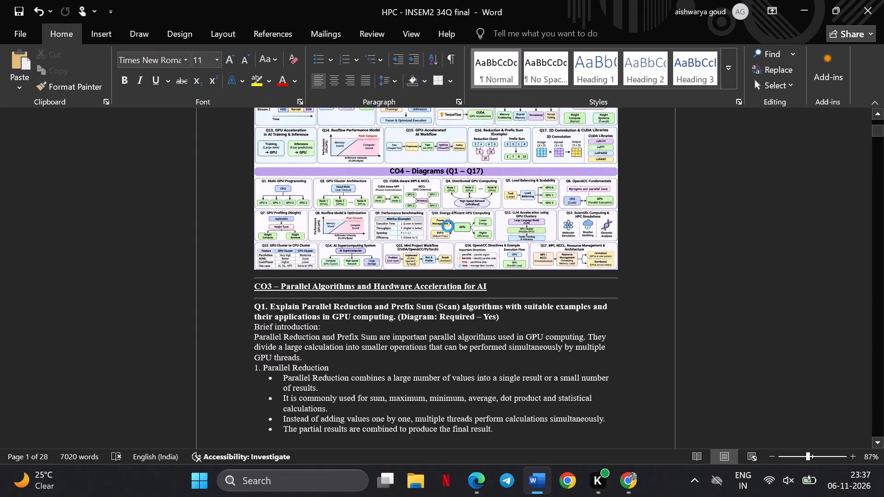
scroll(448, 226, up, 6)
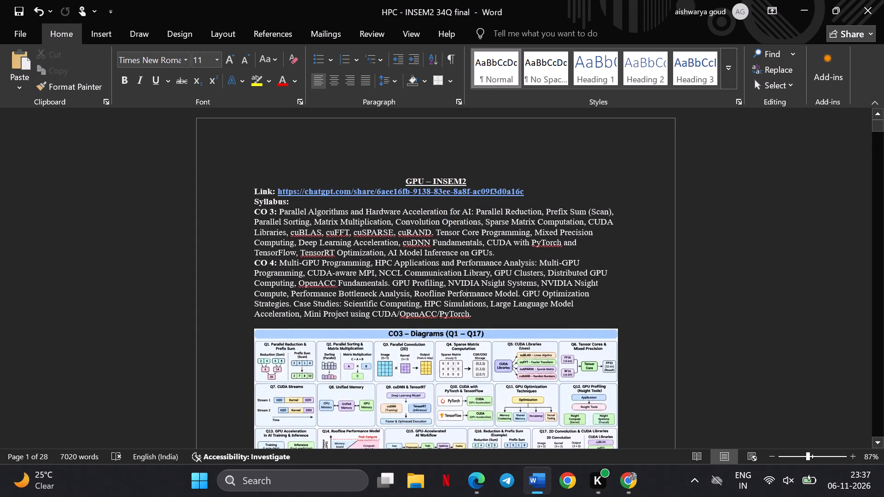
click(448, 221)
click(497, 174)
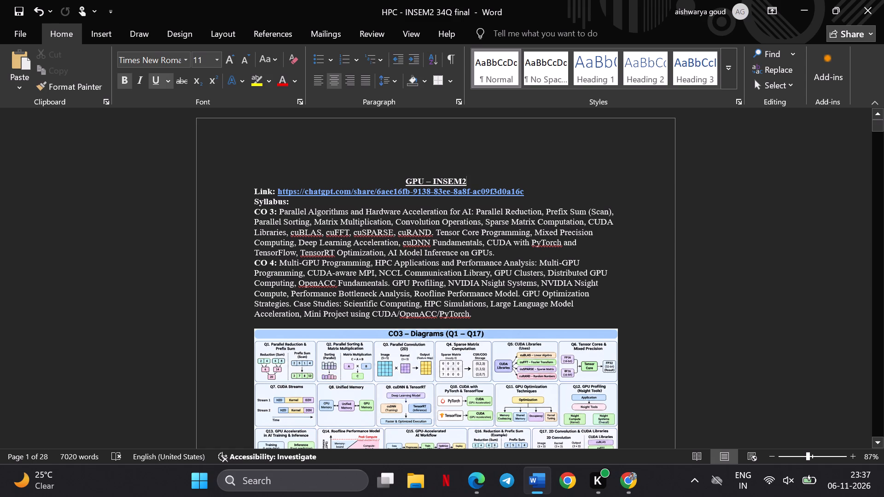
key(Return)
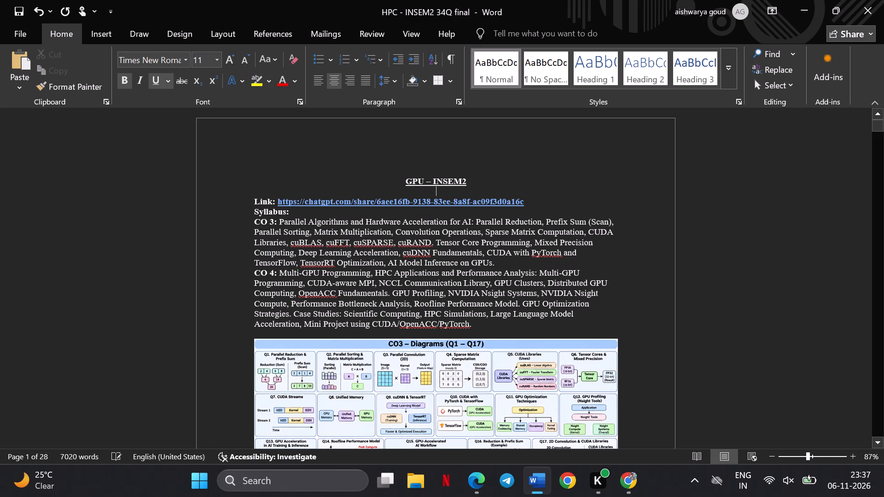
click(17, 28)
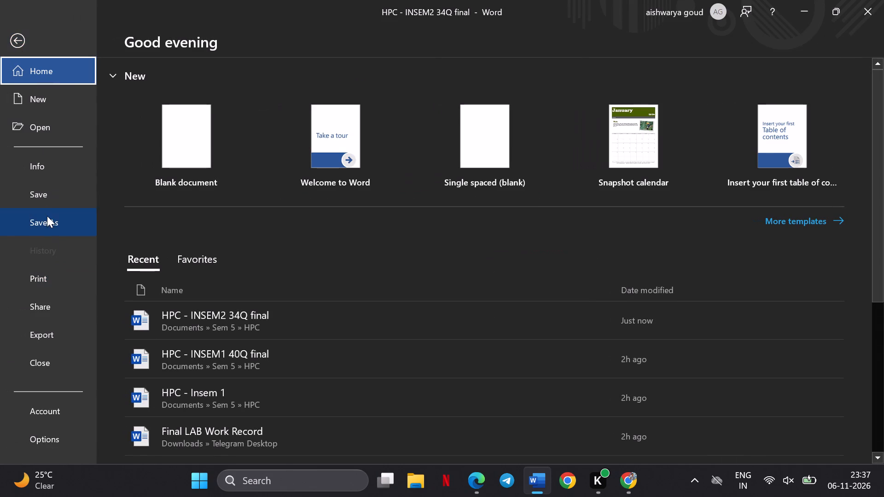
click(38, 189)
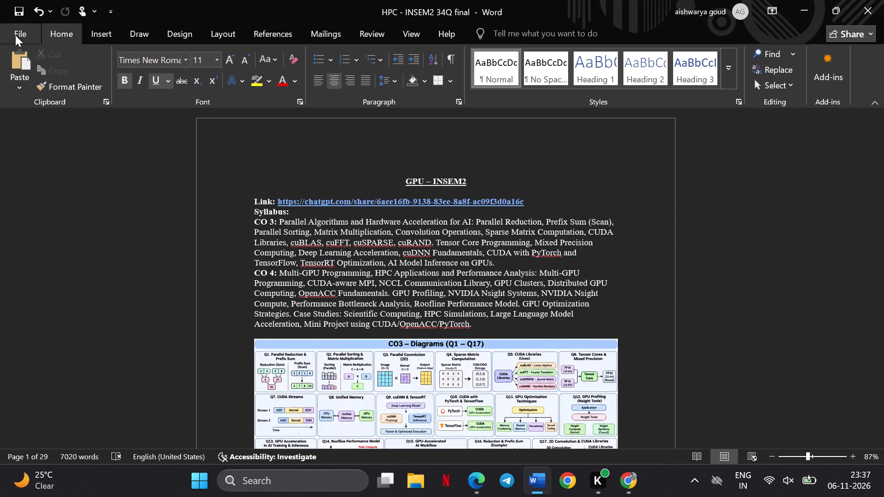
Save a PDF copy of the document as "HPC - INSEM2 34Q final" in the Sem 5 > HPC folder.
drag(15, 35, 51, 230)
click(51, 230)
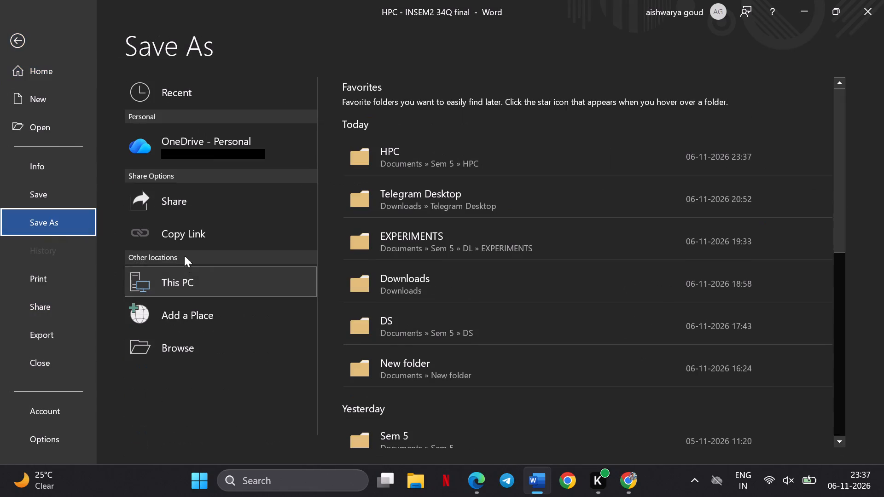
double_click(402, 158)
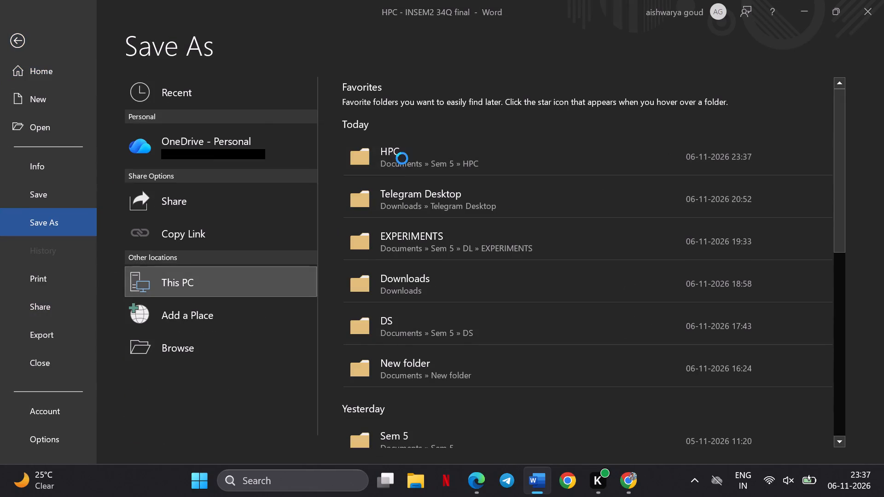
click(262, 245)
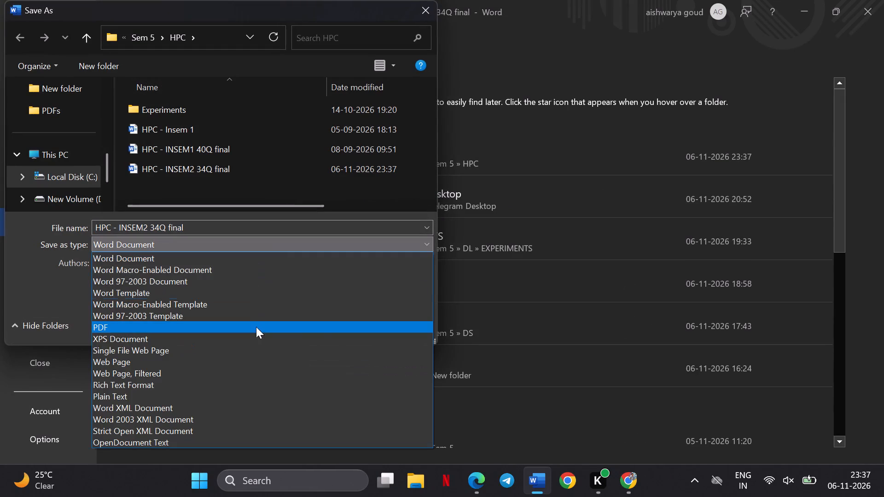
click(256, 330)
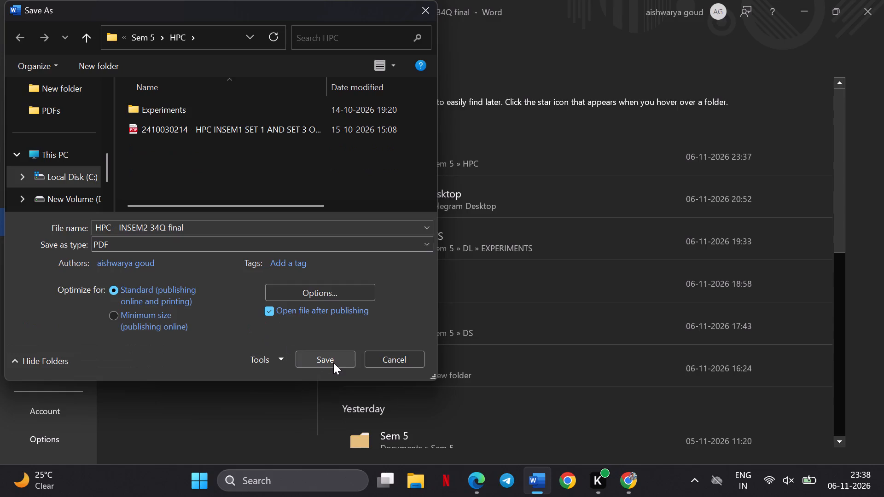
click(329, 358)
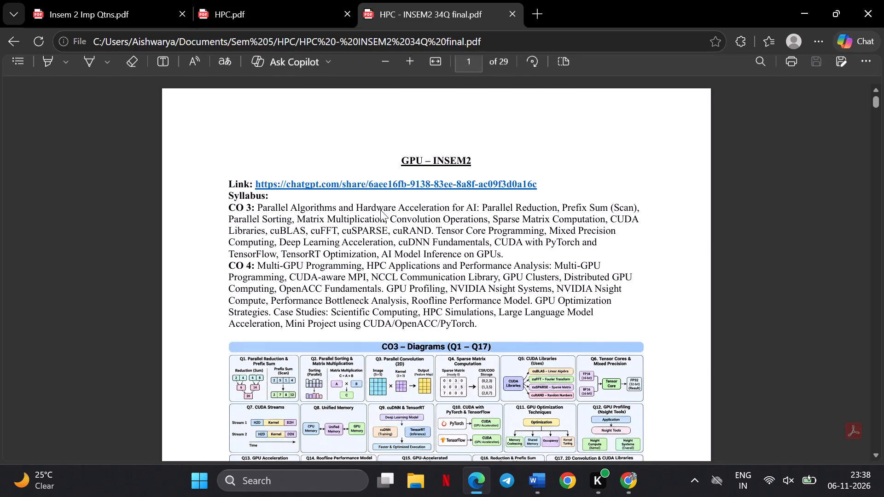
Check the layout of the first two pages of the exported "HPC - INSEM2 34Q final" PDF and close the PDF viewer.
scroll(380, 210, down, 4)
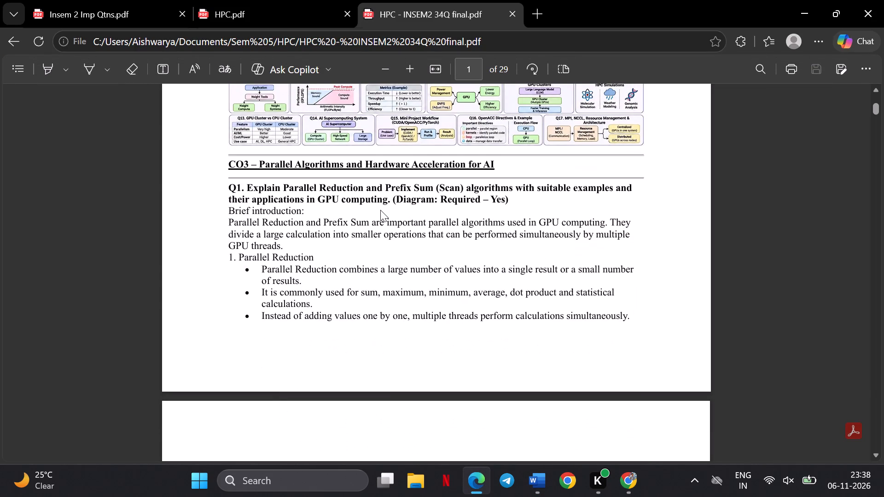
scroll(533, 224, down, 3)
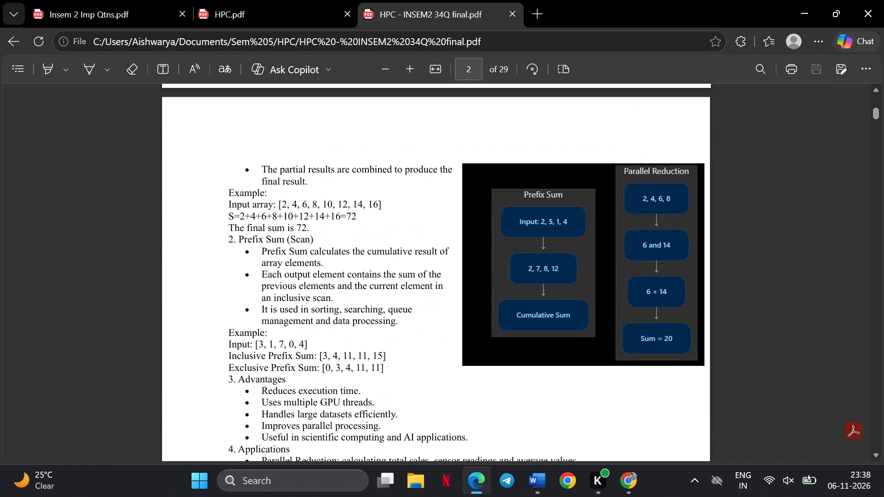
scroll(533, 224, down, 1)
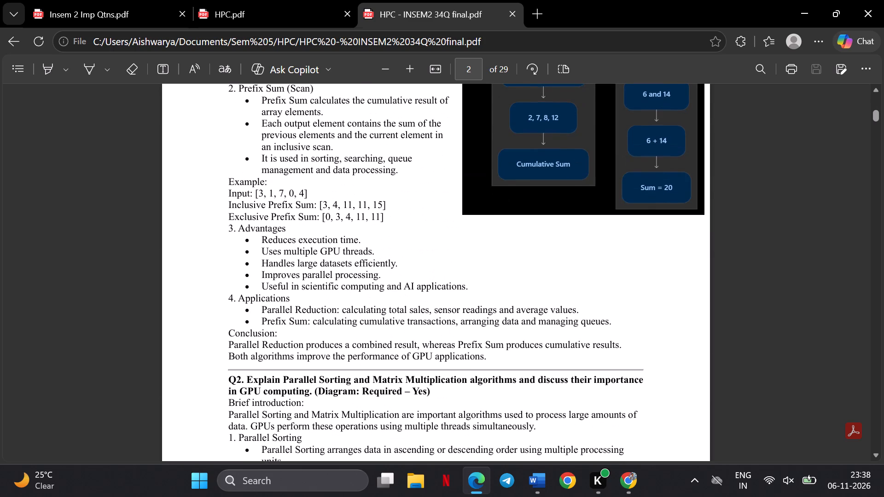
scroll(533, 224, up, 7)
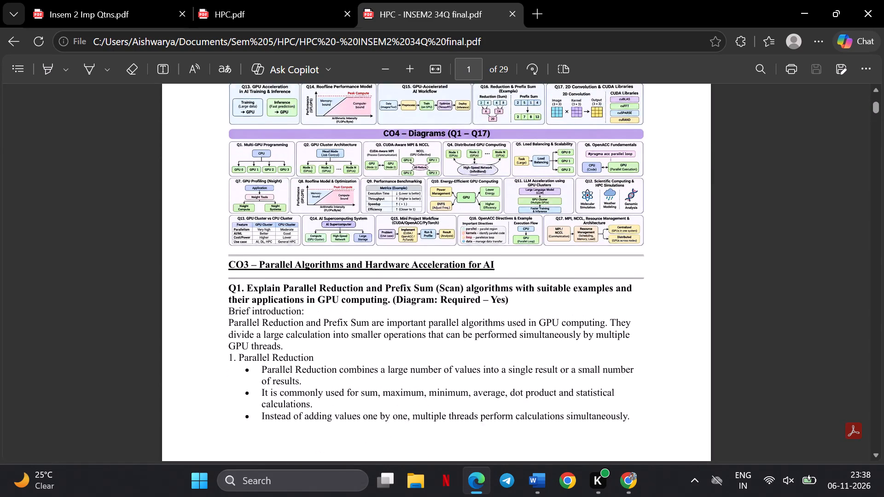
scroll(533, 224, up, 4)
scroll(533, 224, down, 1)
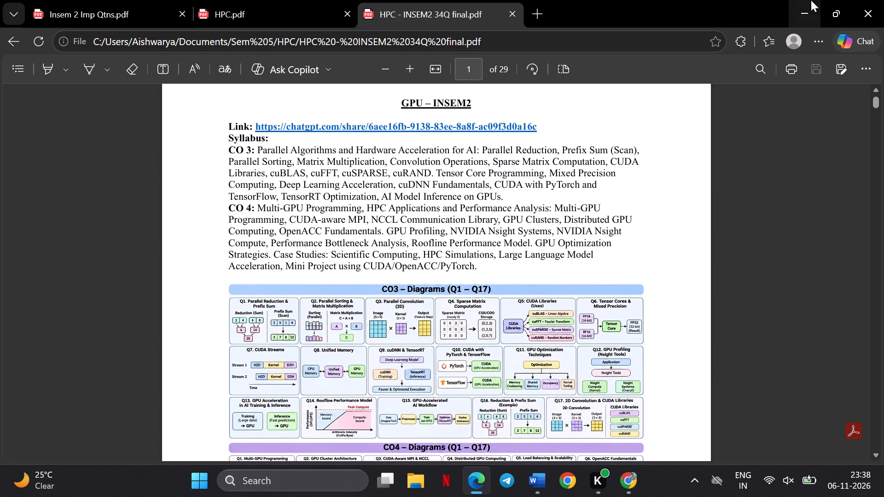
click(883, 0)
In the Word document, underline the "Syllabus:" heading above the CO 3 paragraph.
click(483, 274)
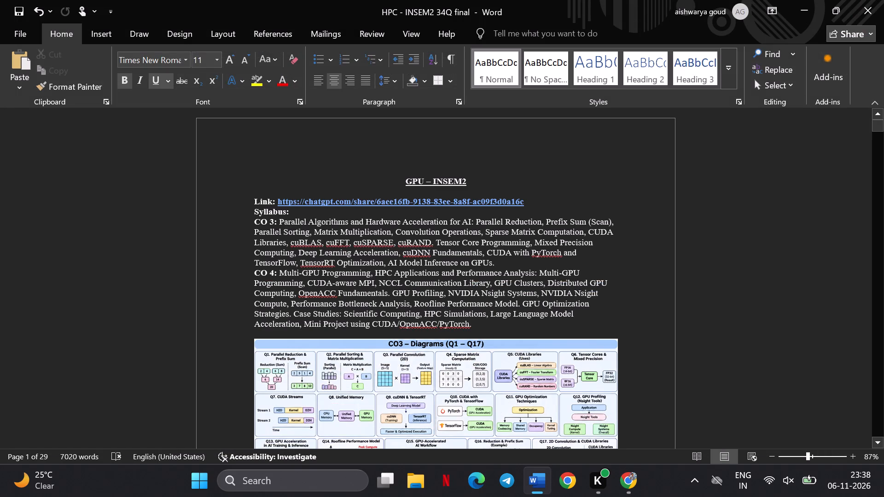
drag(295, 215, 252, 214)
key(ctrl+u)
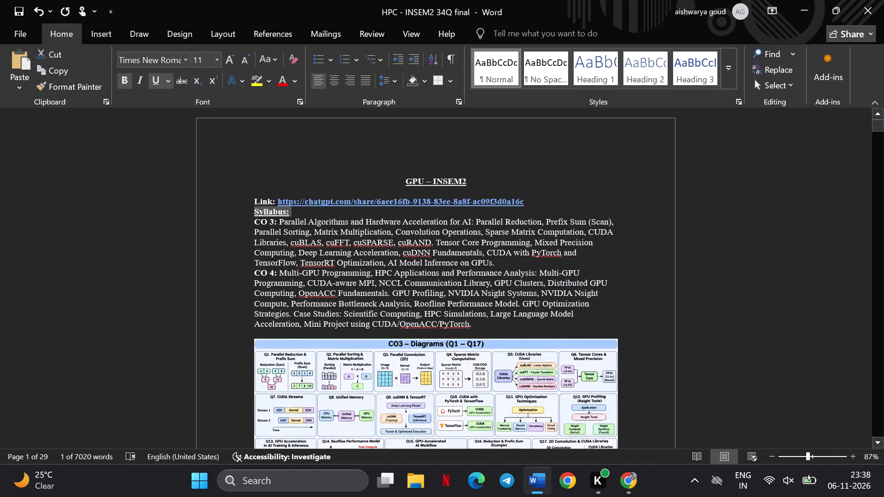
click(338, 254)
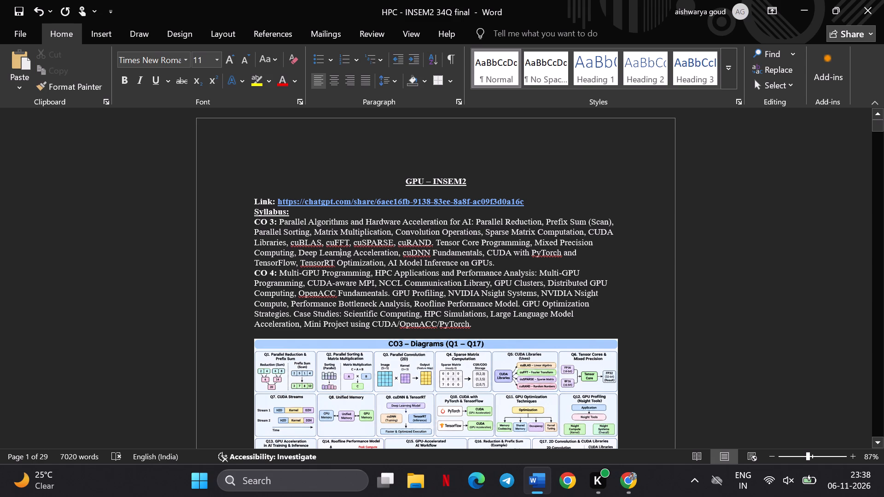
Move the Q1 Prefix Sum and Parallel Reduction diagram slightly down and inward, so its top sits beside the input array example.
scroll(432, 318, down, 2)
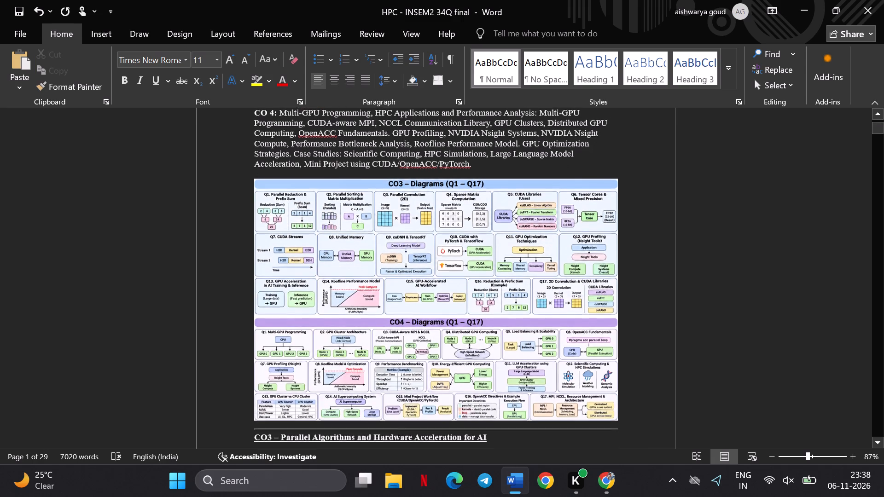
scroll(432, 318, down, 2)
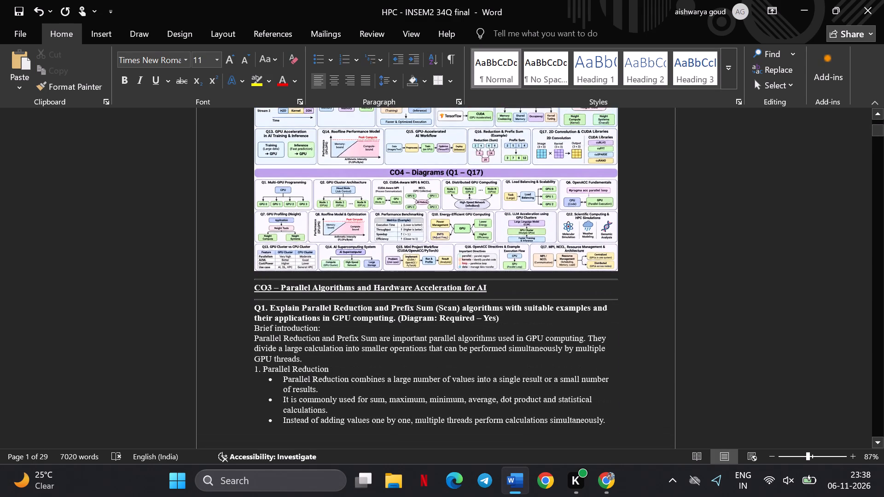
scroll(489, 373, down, 2)
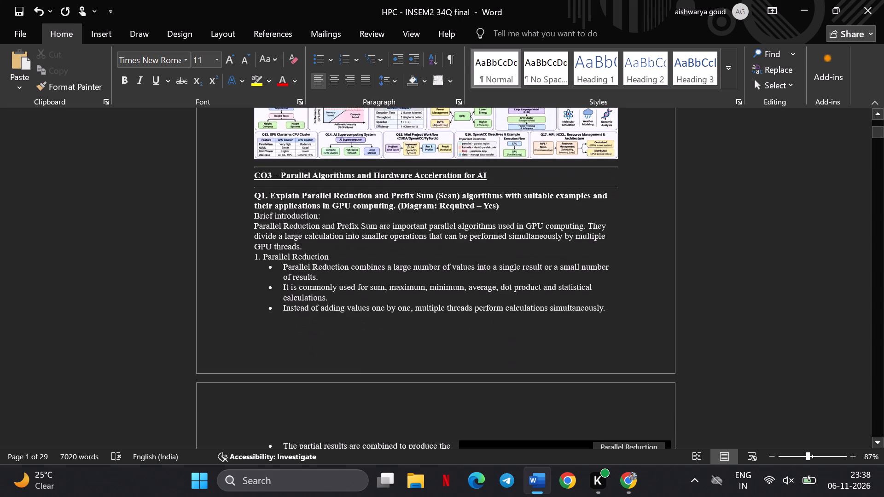
scroll(489, 373, down, 3)
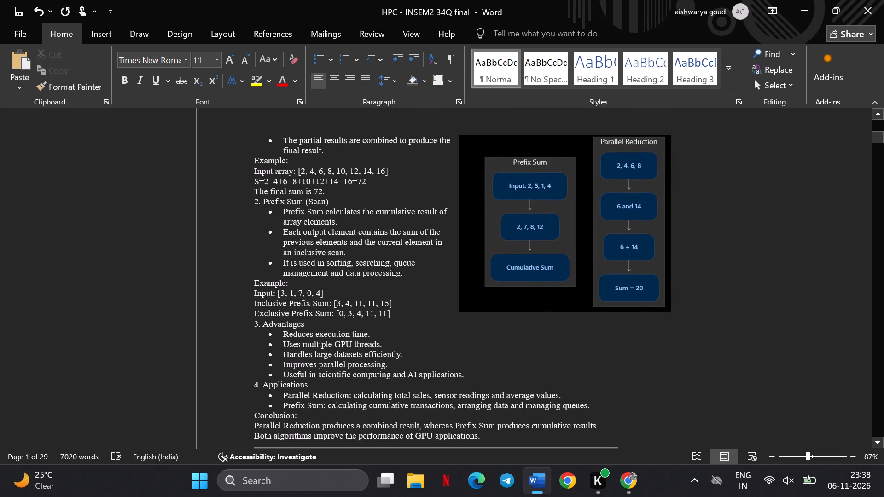
drag(554, 230, 545, 269)
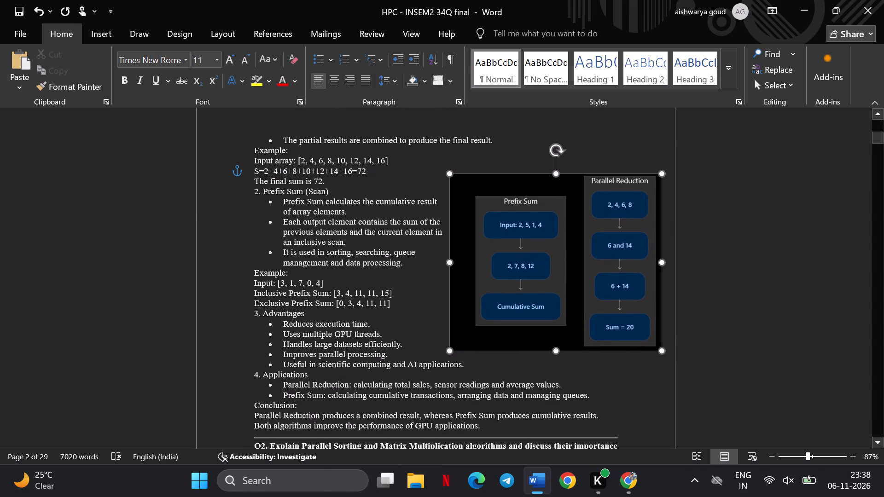
drag(545, 269, 546, 256)
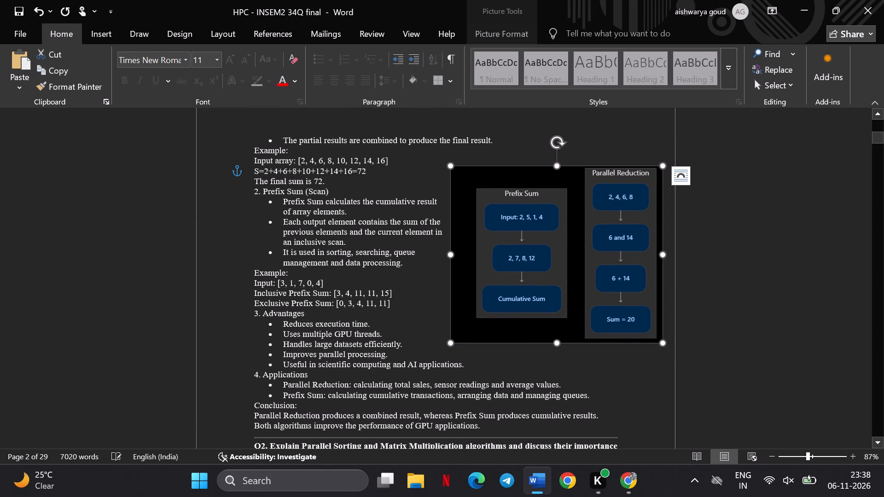
Look over the answers from Q2 to Q4 and start closing the Word document.
scroll(379, 294, down, 5)
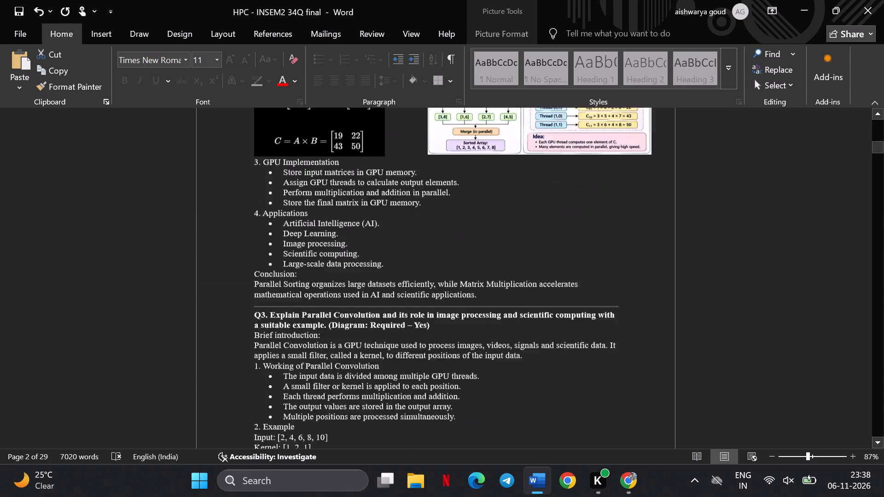
scroll(379, 294, down, 6)
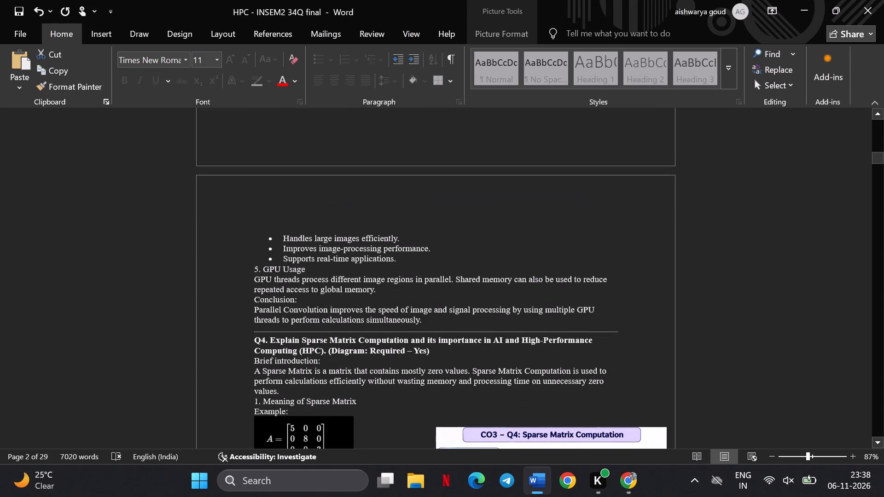
click(883, 0)
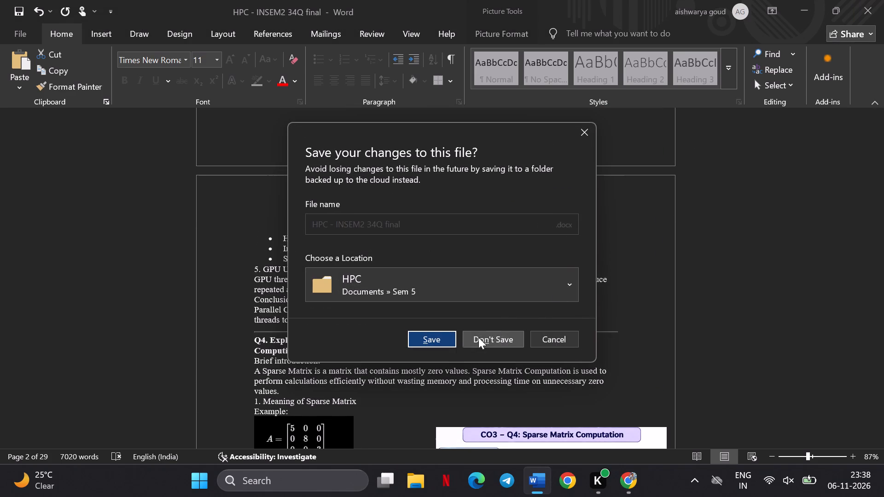